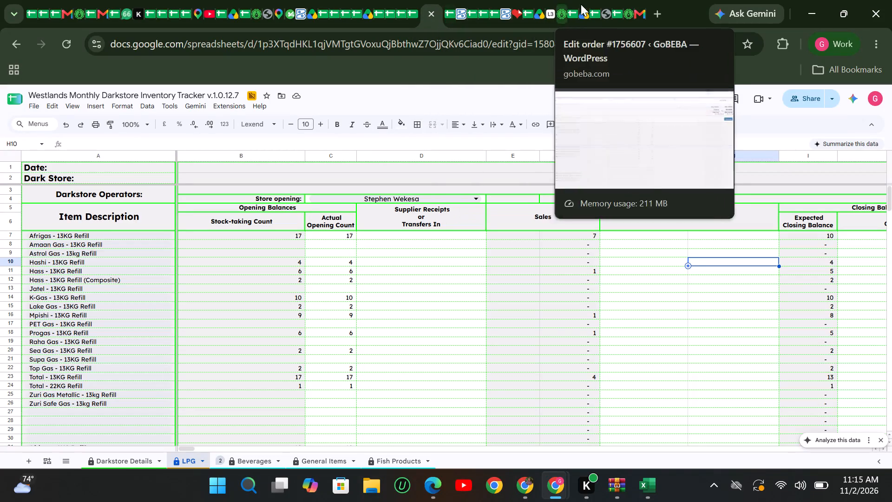
Switch to the Goradar Sales & Supply Chain Performance dashboard and open its Cancellation Orders section.
click(604, 13)
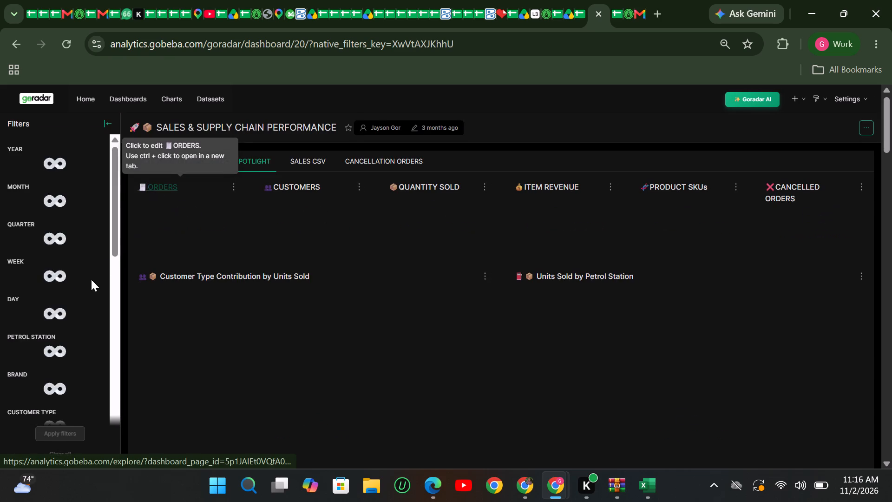
click(370, 159)
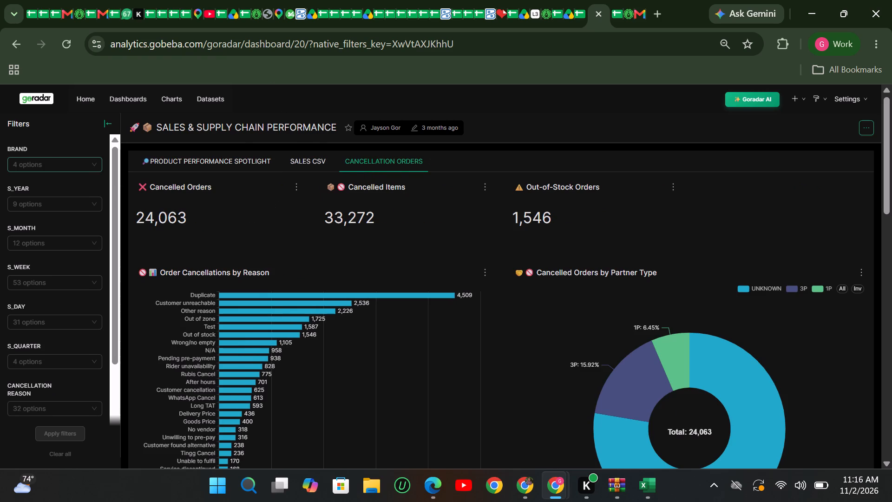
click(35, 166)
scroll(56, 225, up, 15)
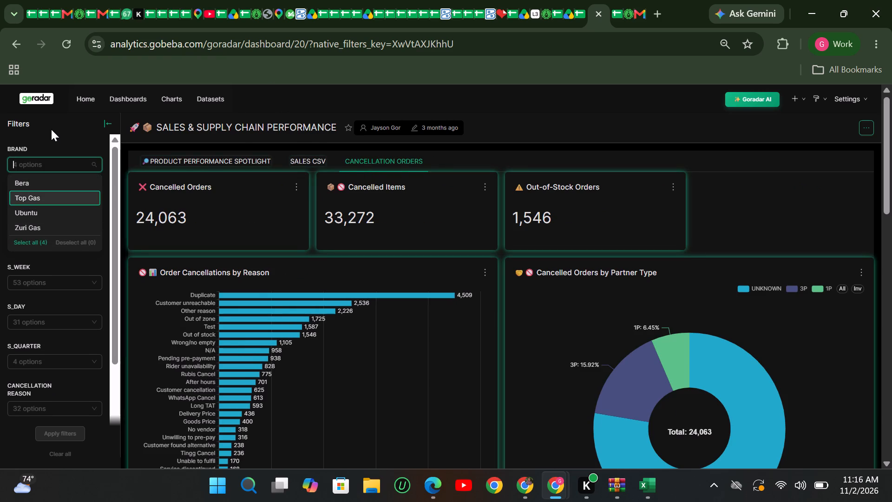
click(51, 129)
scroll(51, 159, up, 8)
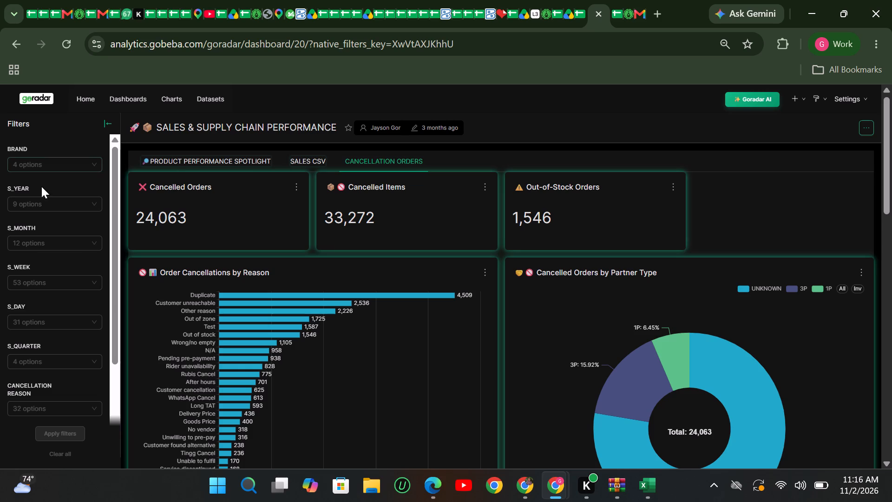
Set the S_YEAR filter to 2026 for the cancellation orders.
scroll(40, 192, up, 9)
scroll(0, 372, down, 8)
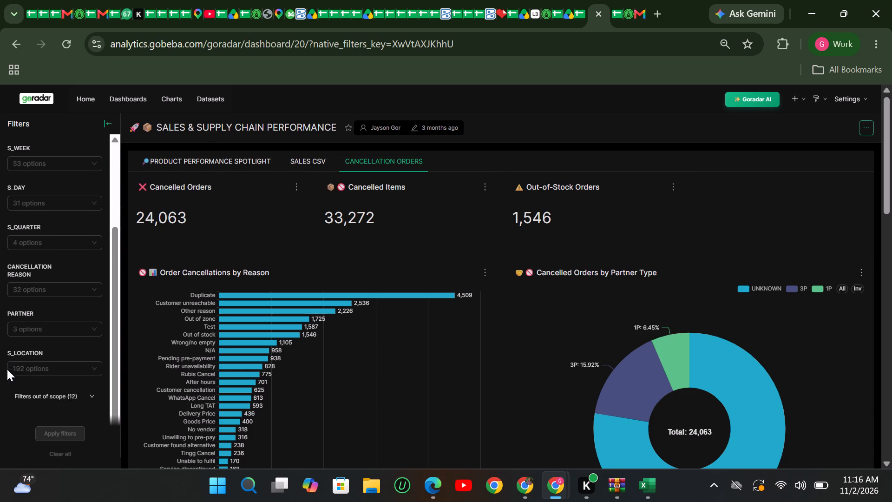
scroll(7, 369, down, 10)
scroll(17, 358, up, 10)
click(40, 204)
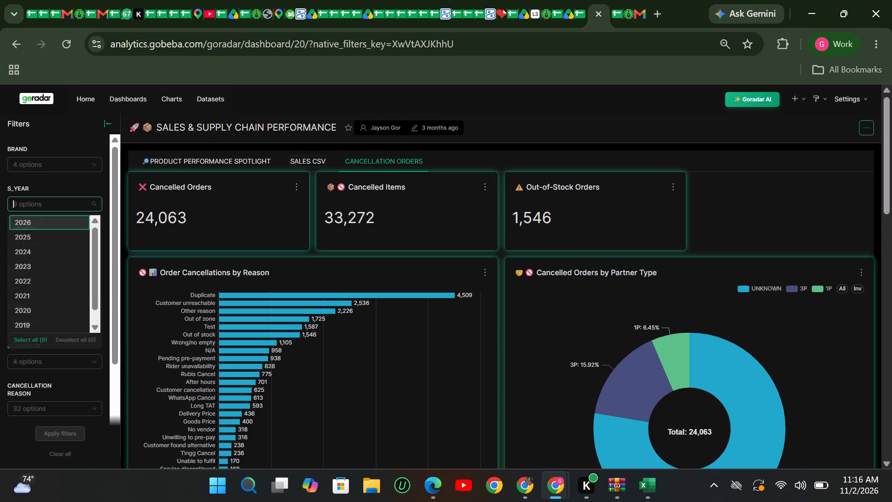
click(37, 225)
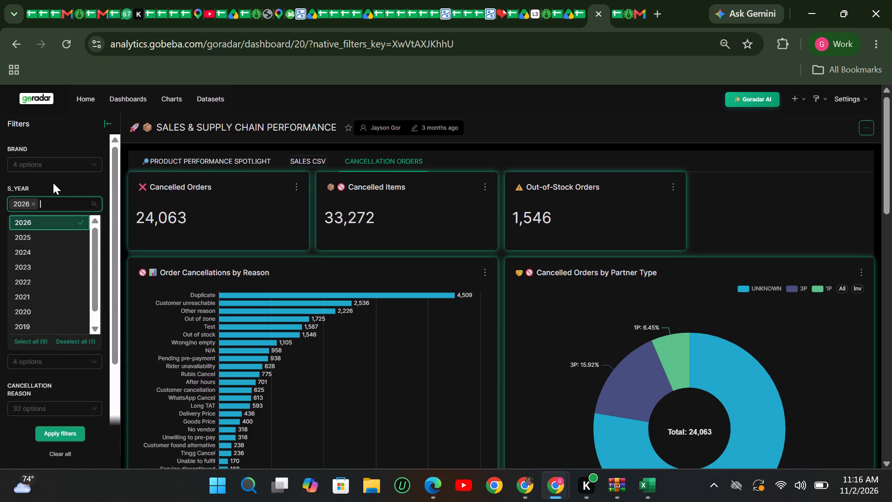
click(53, 183)
Set the S_MONTH filter to months 10 and 11.
click(32, 245)
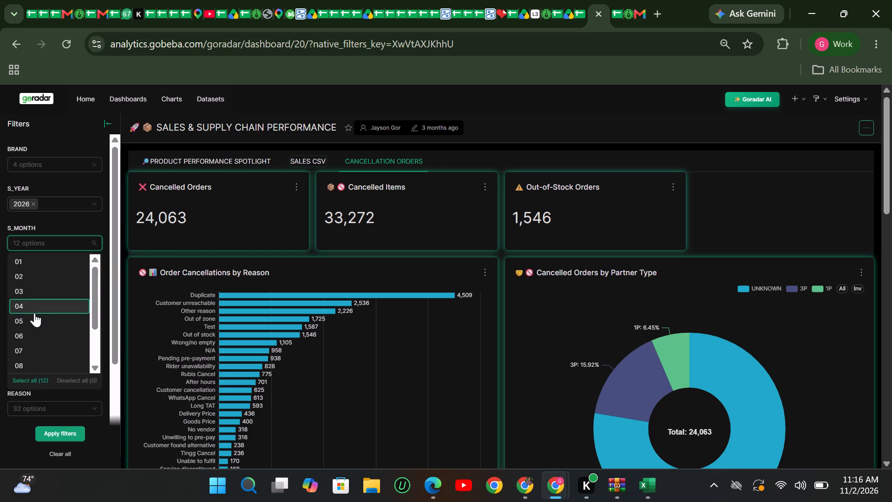
scroll(34, 313, down, 4)
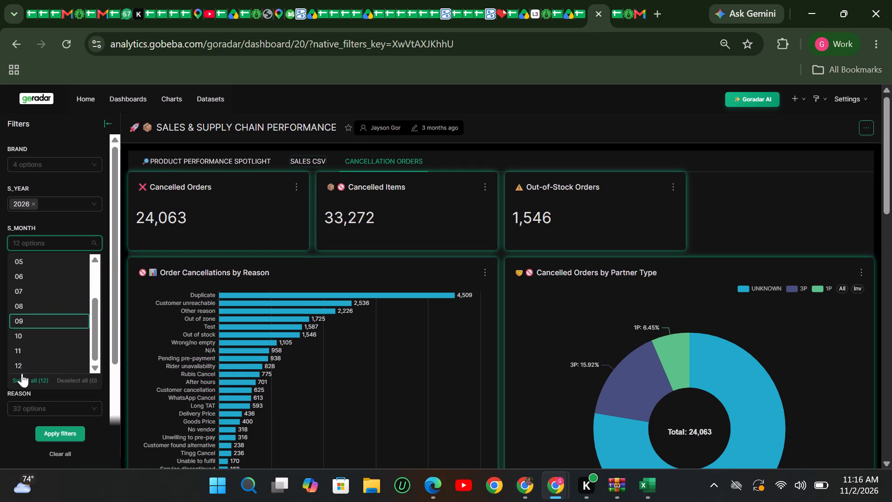
click(27, 339)
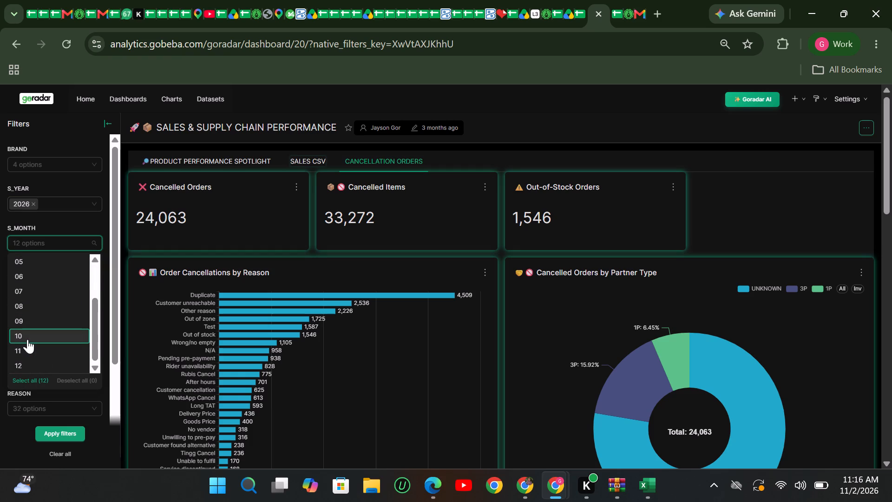
click(28, 348)
click(74, 218)
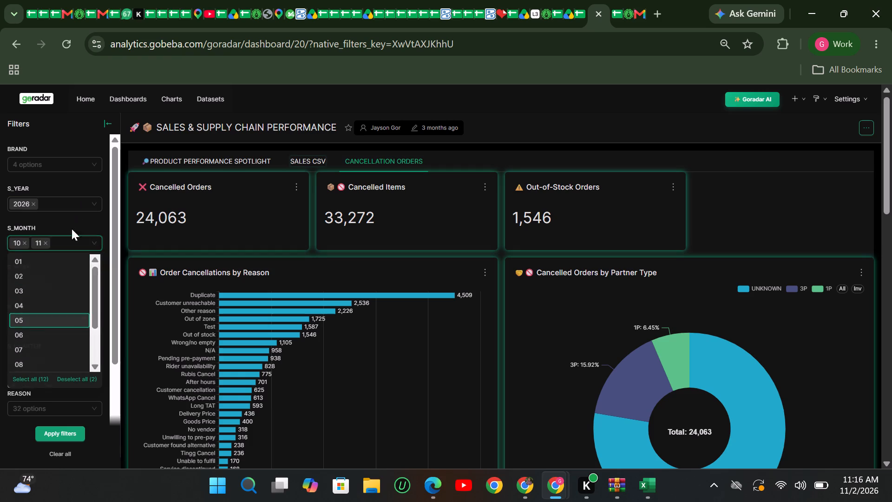
Set the Cancellation Reason filter to Out of stock and apply all the chosen filters to the dashboard.
scroll(54, 304, down, 5)
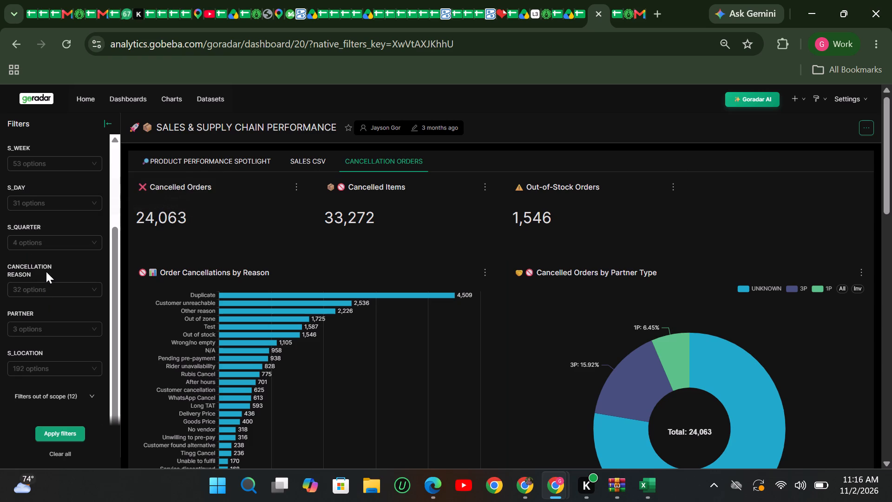
click(33, 295)
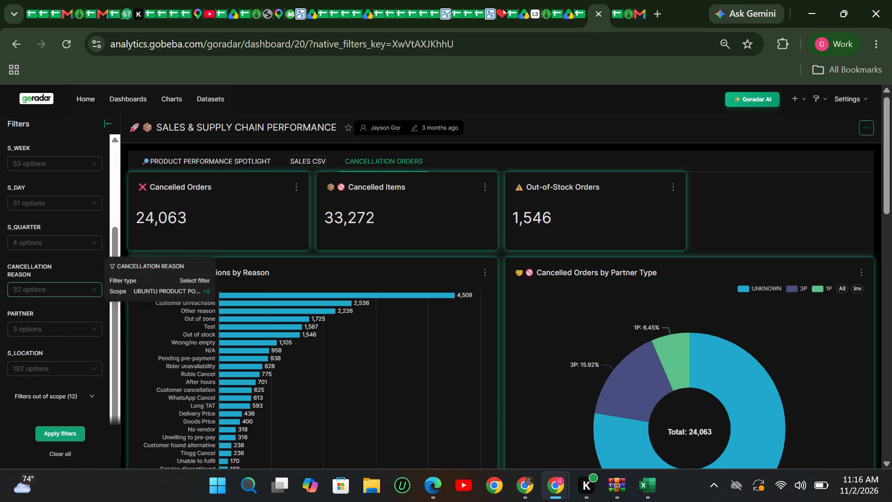
text(out)
click(30, 326)
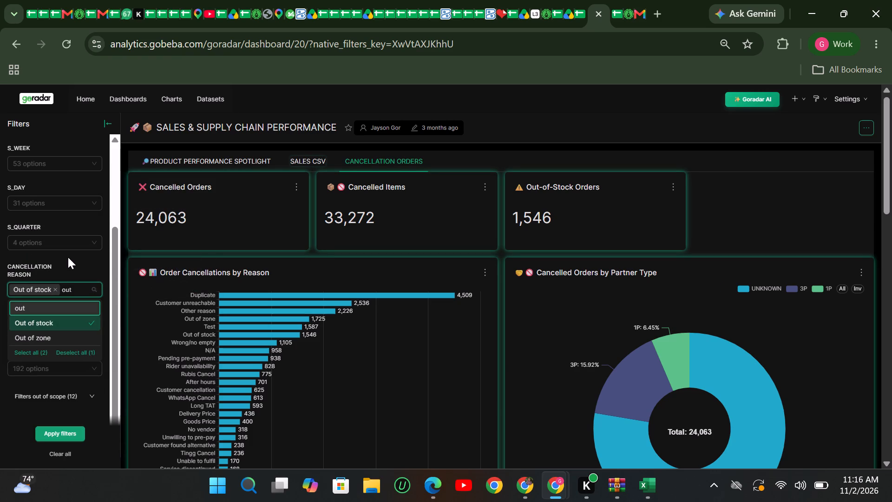
click(68, 257)
scroll(52, 375, up, 15)
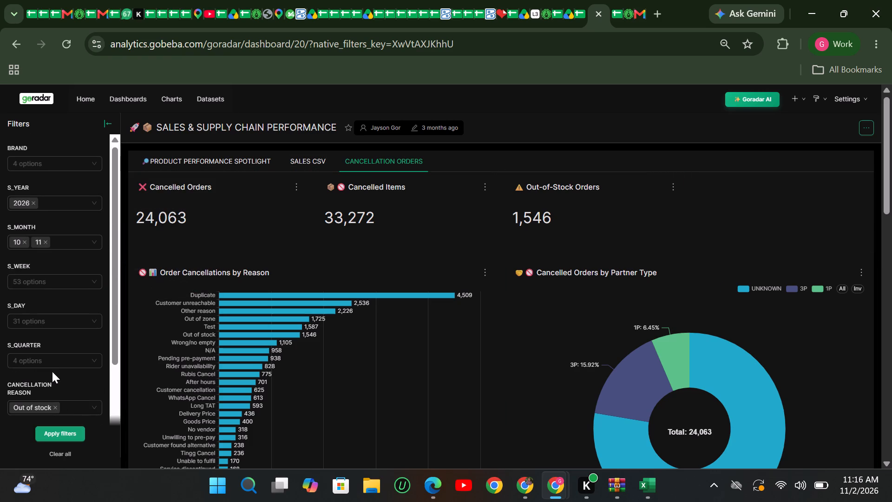
scroll(52, 371, down, 7)
click(57, 432)
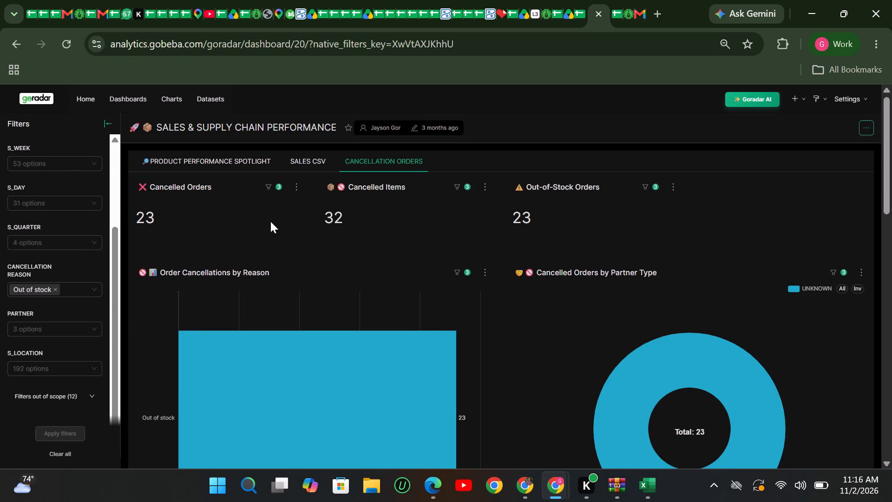
Examine the rows of the Out-of-Stock Cancelled Items table and the out-of-stock cancellation charts around it.
scroll(432, 331, down, 17)
scroll(429, 337, up, 4)
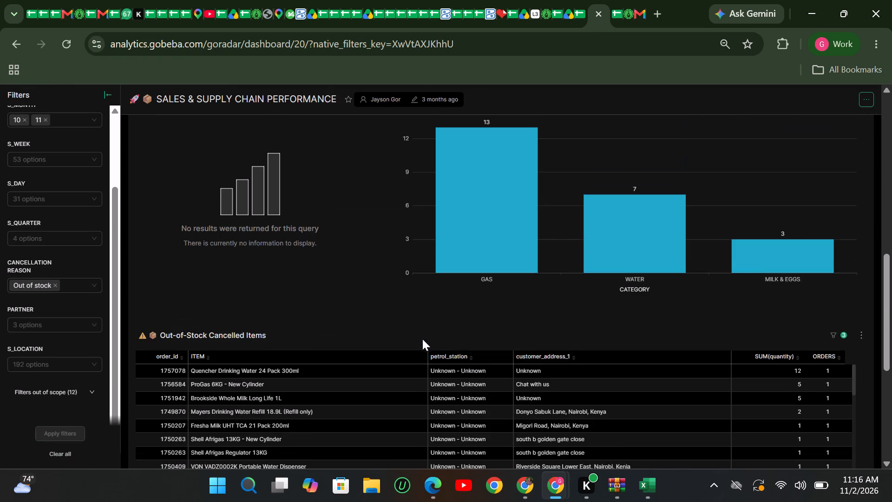
scroll(307, 354, down, 3)
scroll(307, 354, up, 1)
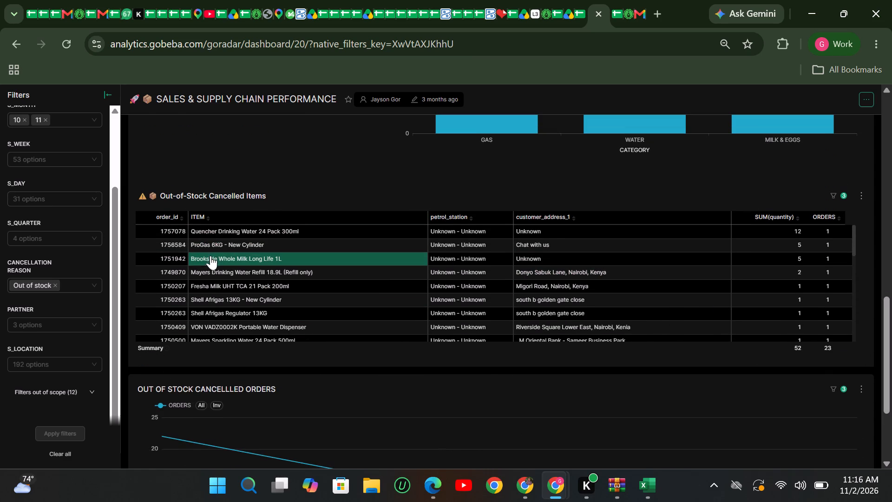
scroll(210, 262, down, 1)
scroll(210, 262, up, 2)
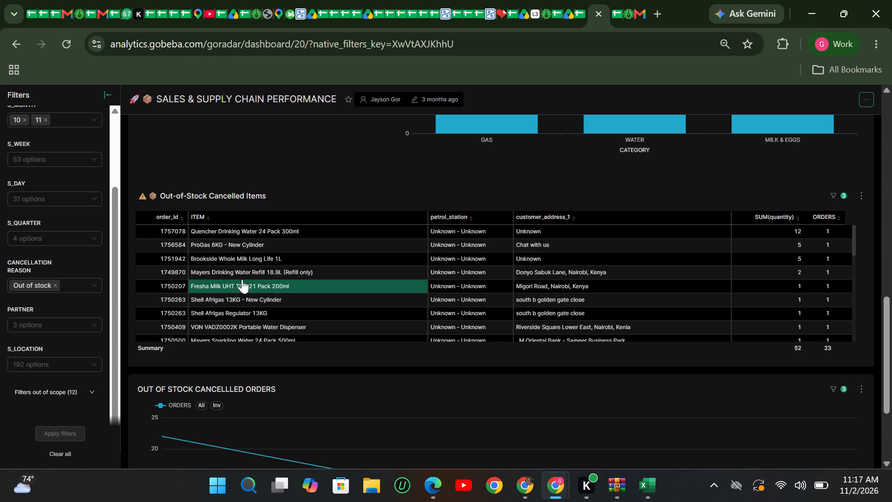
scroll(242, 279, up, 1)
scroll(242, 279, down, 3)
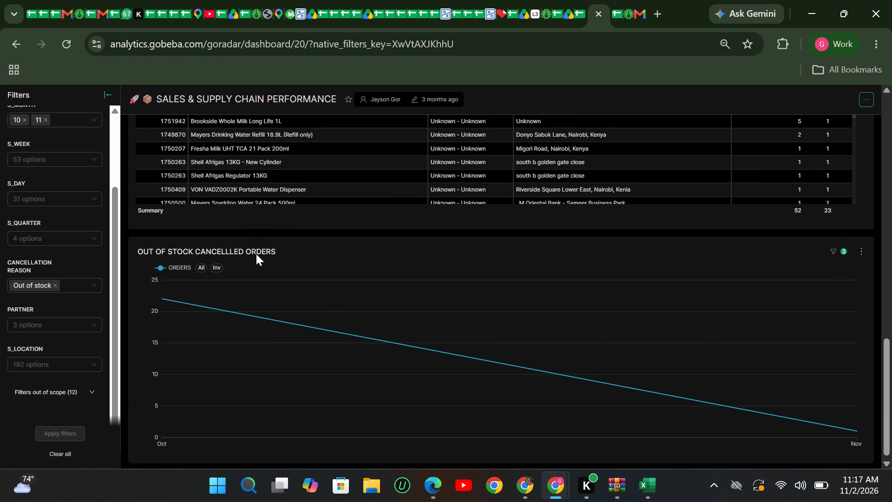
scroll(252, 201, down, 2)
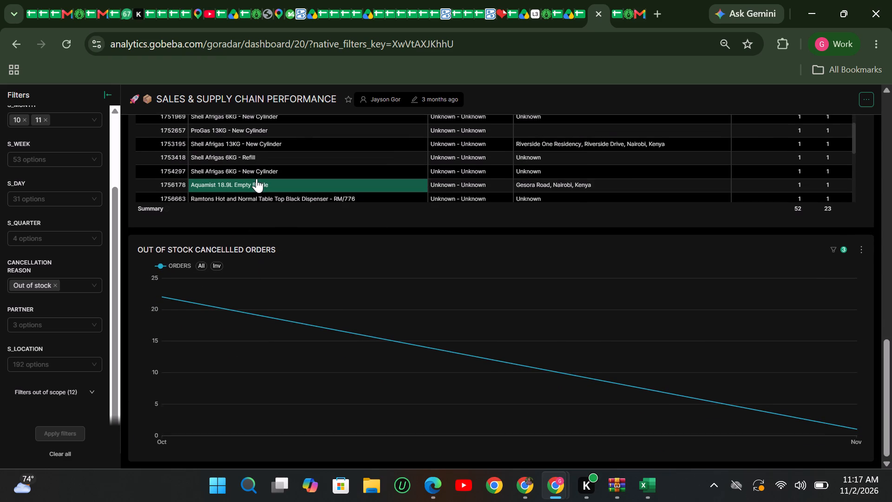
scroll(256, 178, down, 8)
scroll(260, 204, up, 2)
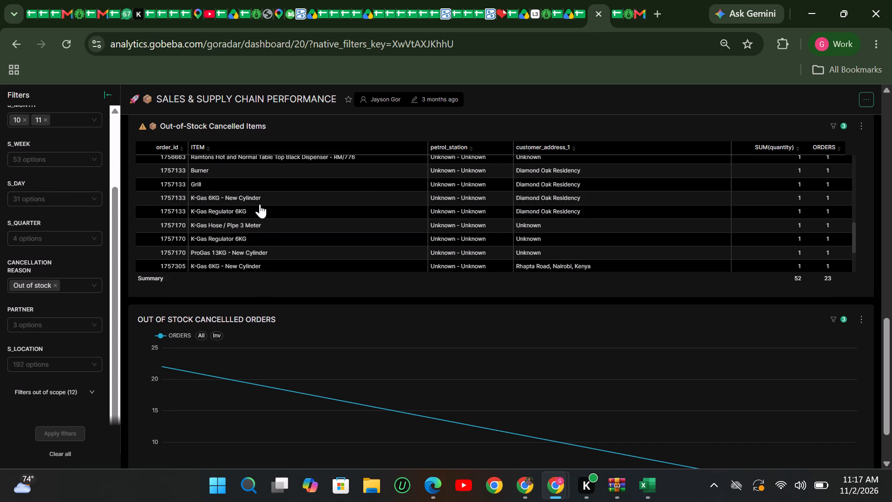
scroll(260, 204, down, 1)
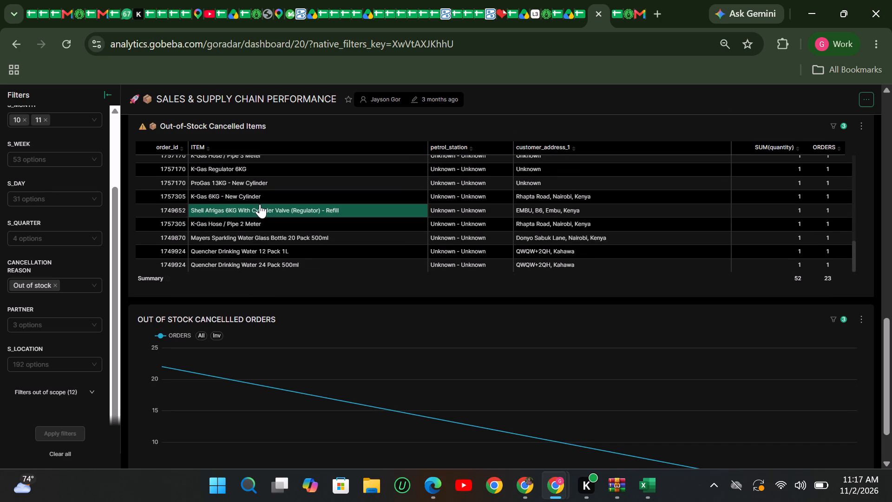
scroll(260, 204, down, 1)
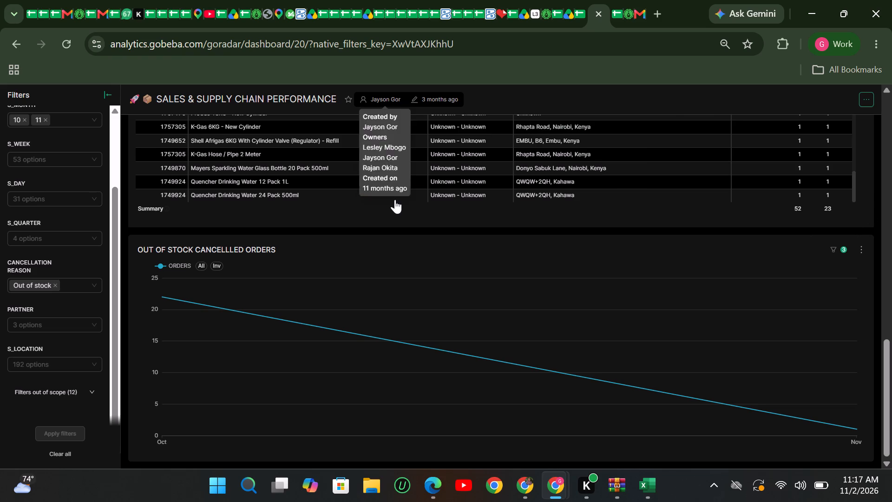
scroll(308, 175, down, 2)
scroll(310, 174, up, 1)
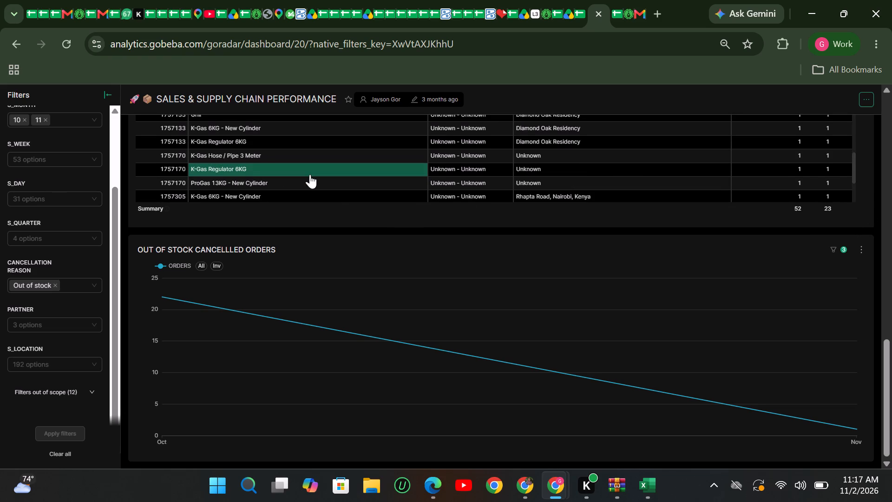
scroll(310, 174, up, 7)
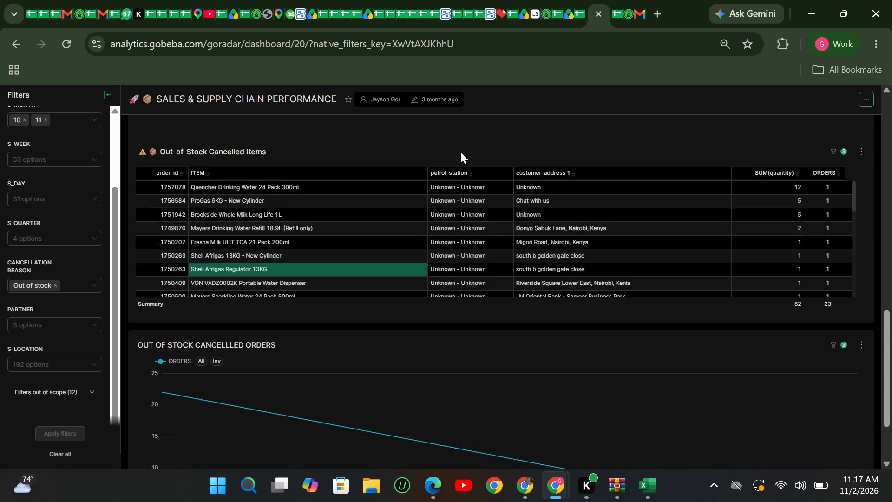
Drill to detail on the Out-of-Stock Cancelled Items table and look through its order rows.
click(862, 262)
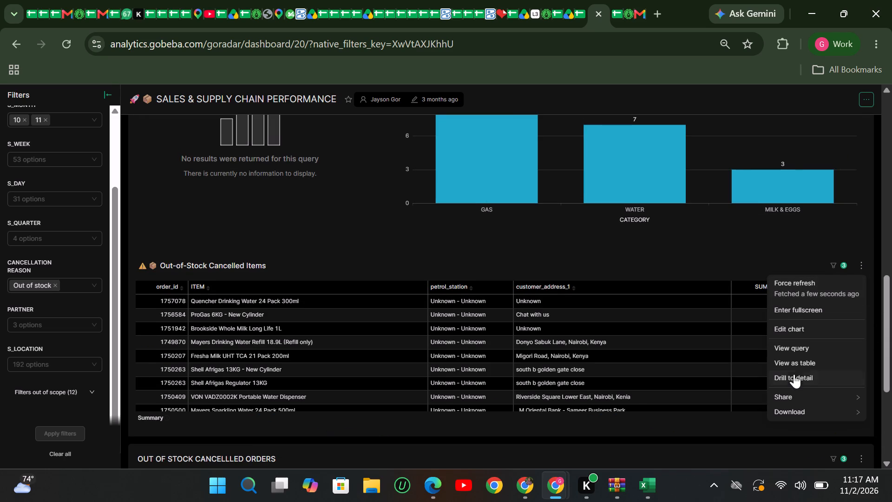
click(802, 379)
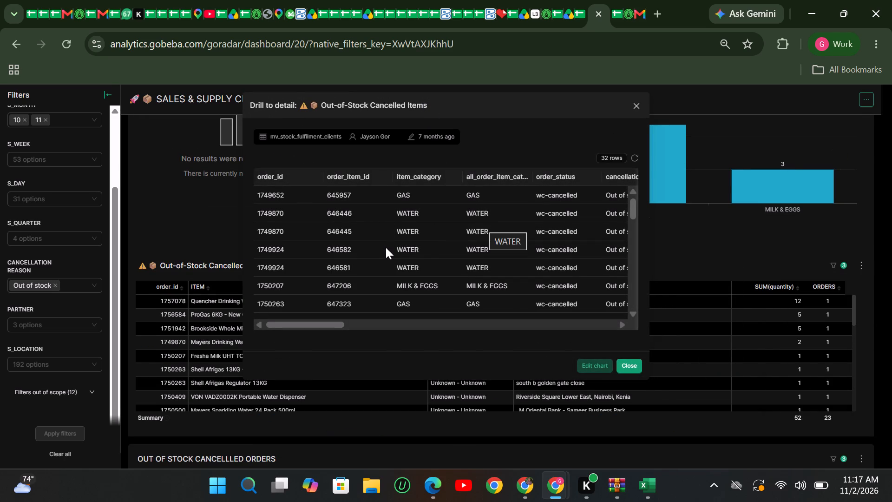
scroll(386, 247, up, 6)
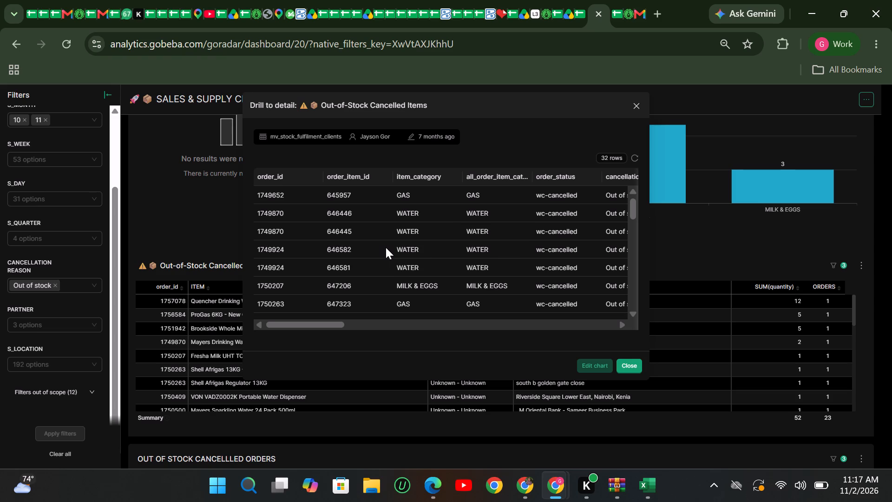
scroll(409, 257, down, 13)
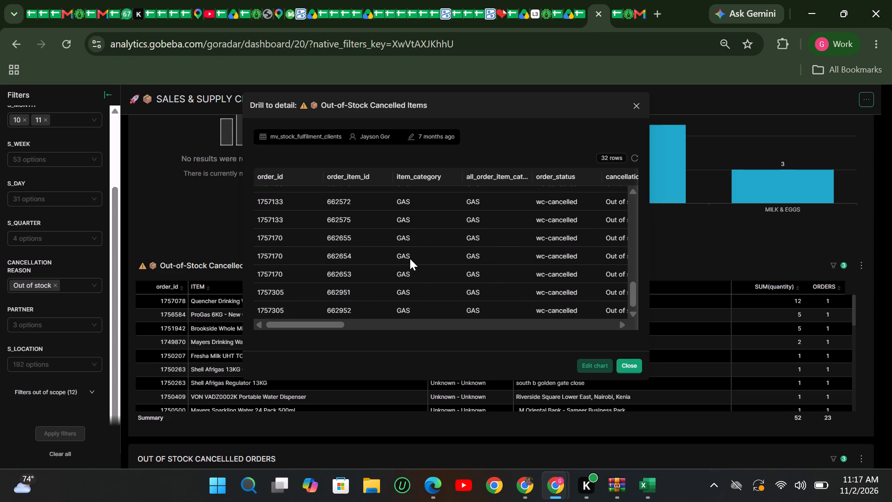
scroll(410, 258, up, 7)
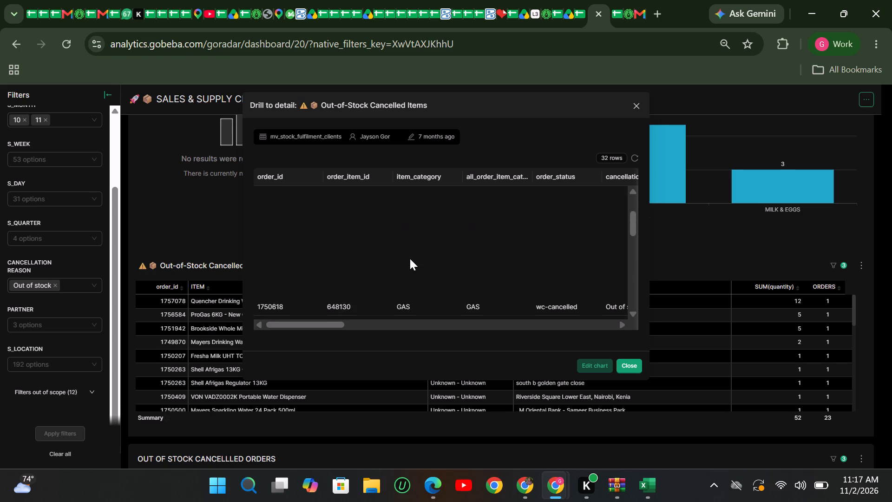
scroll(410, 258, up, 7)
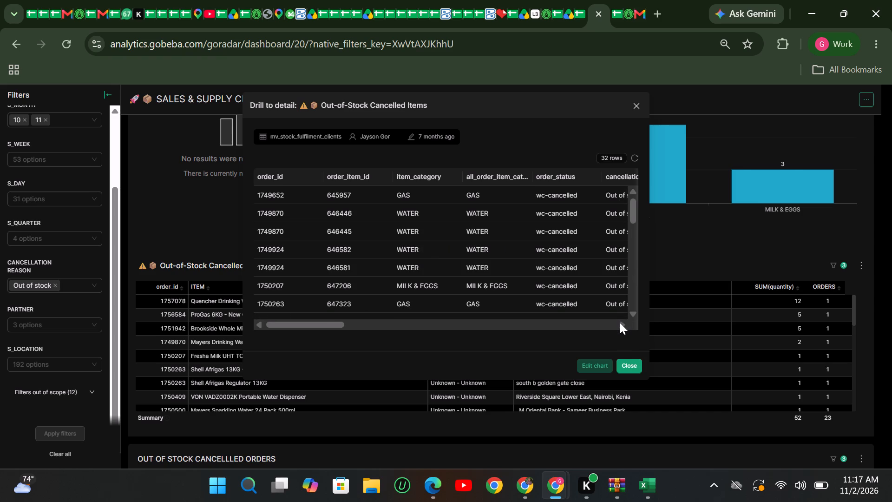
Examine the drill-to-detail columns from cancellation reason and order date across to the client name and phone fields.
click(620, 322)
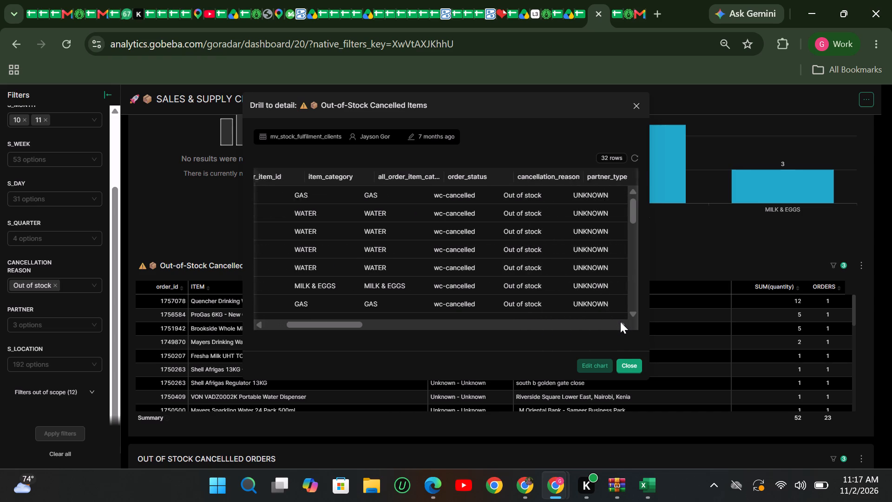
triple_click(620, 322)
triple_click(620, 322)
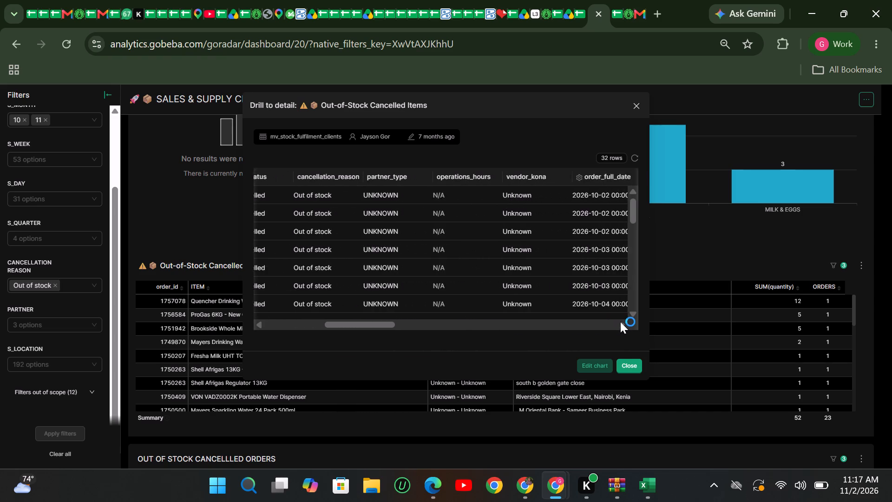
triple_click(620, 322)
triple_click(620, 322)
triple_click(620, 322)
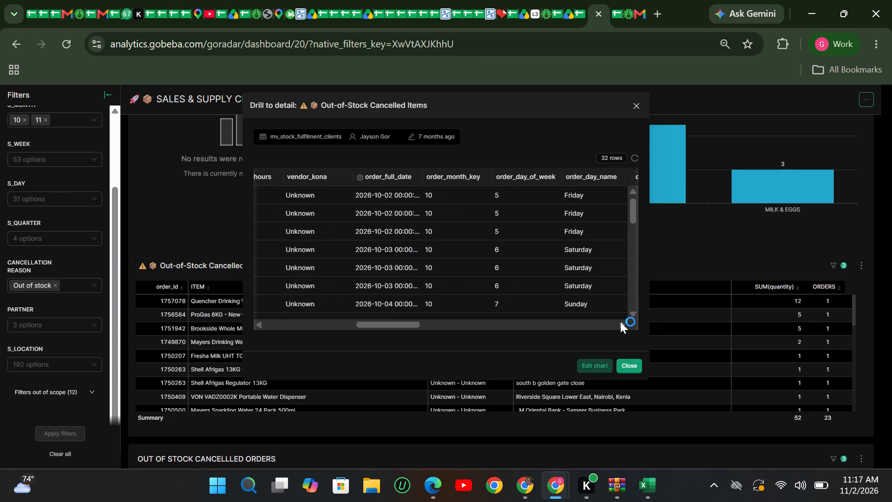
triple_click(620, 322)
triple_click(620, 322)
triple_click(620, 322)
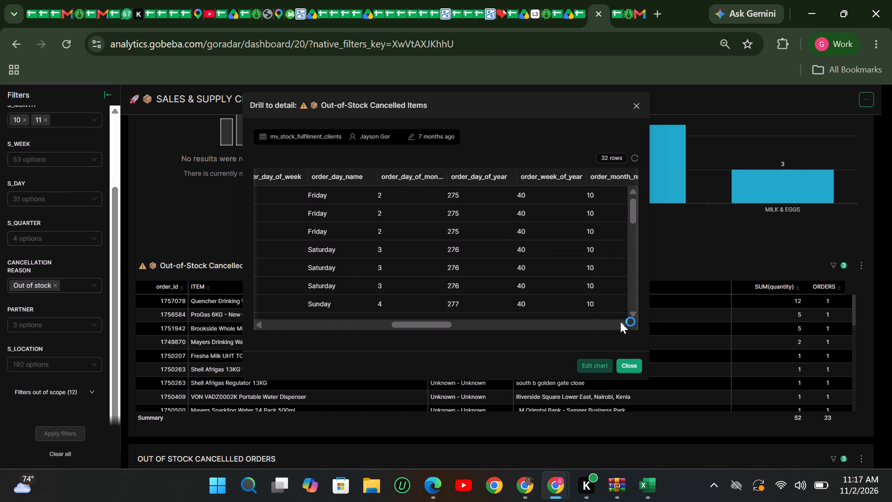
triple_click(620, 322)
double_click(620, 322)
triple_click(620, 322)
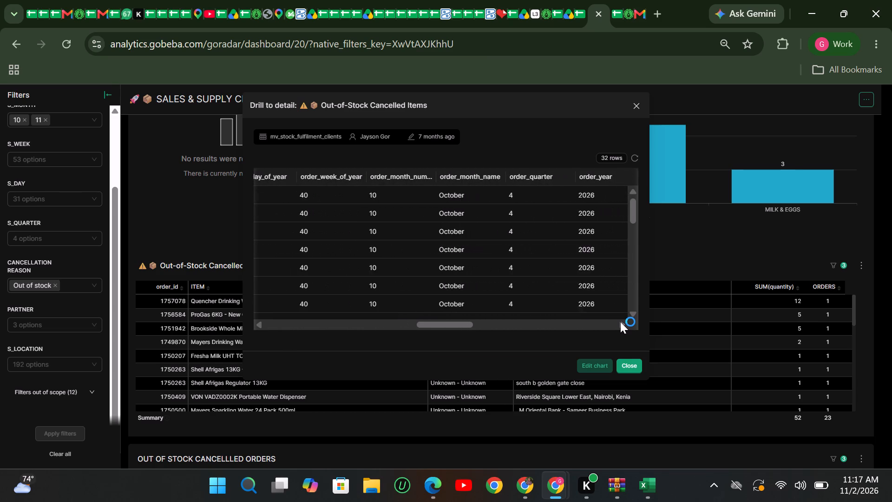
triple_click(620, 322)
triple_click(620, 322)
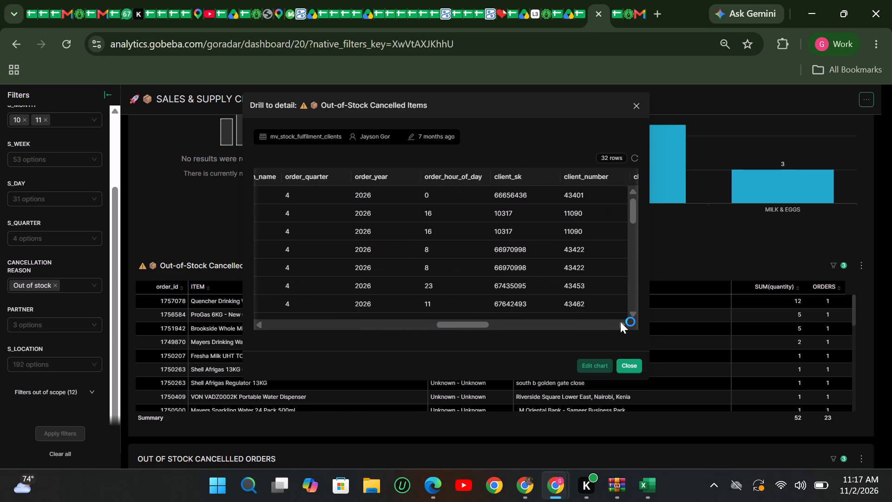
triple_click(620, 322)
double_click(620, 322)
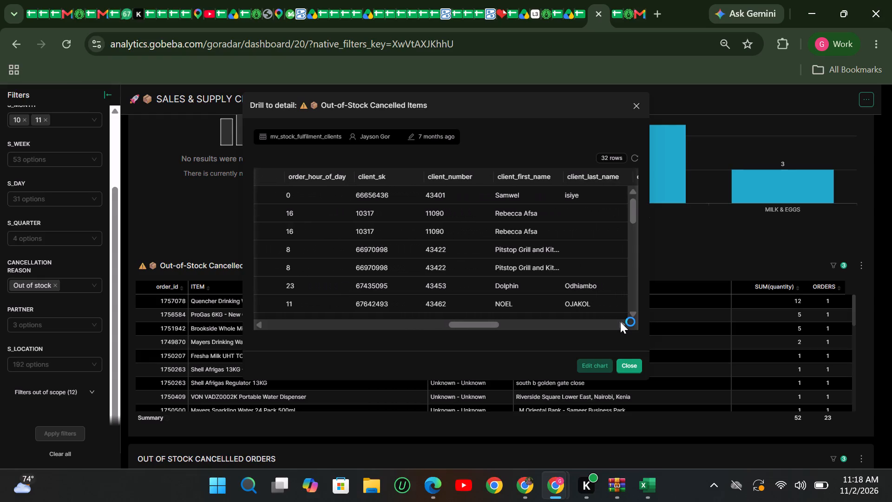
double_click(620, 322)
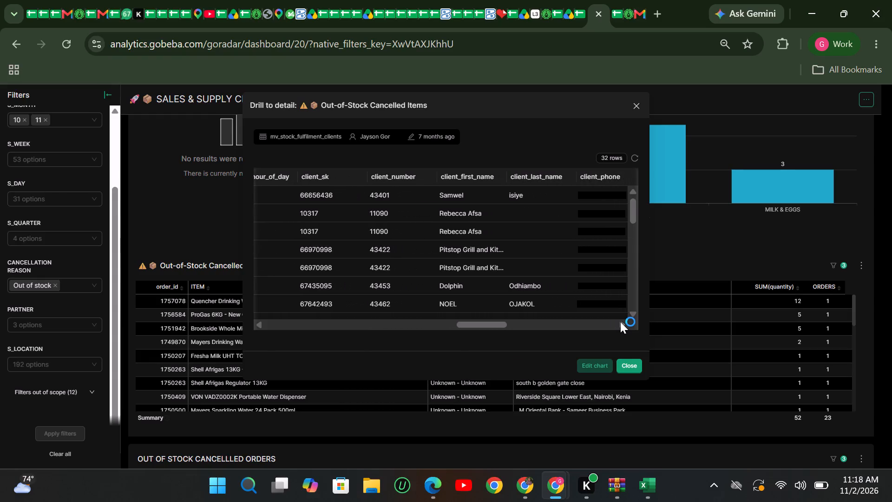
Look through the client names and phone fields of the out-of-stock cancelled items down to the last row.
scroll(474, 263, down, 4)
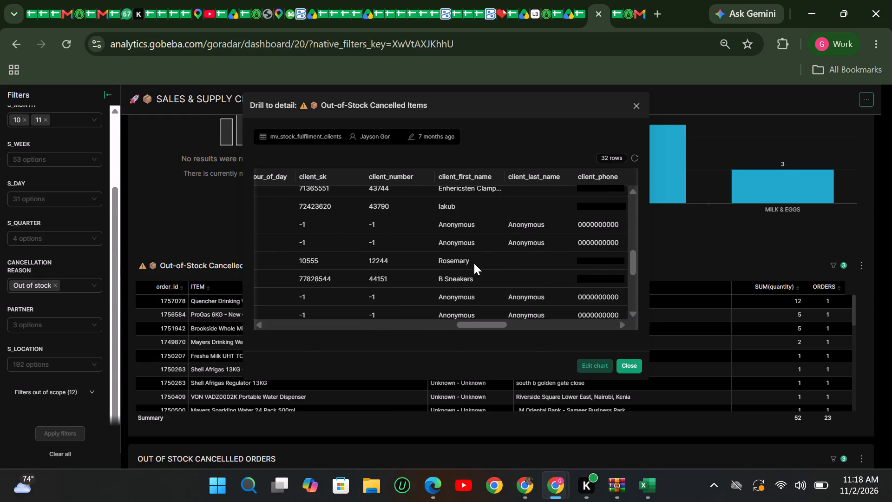
scroll(474, 263, down, 4)
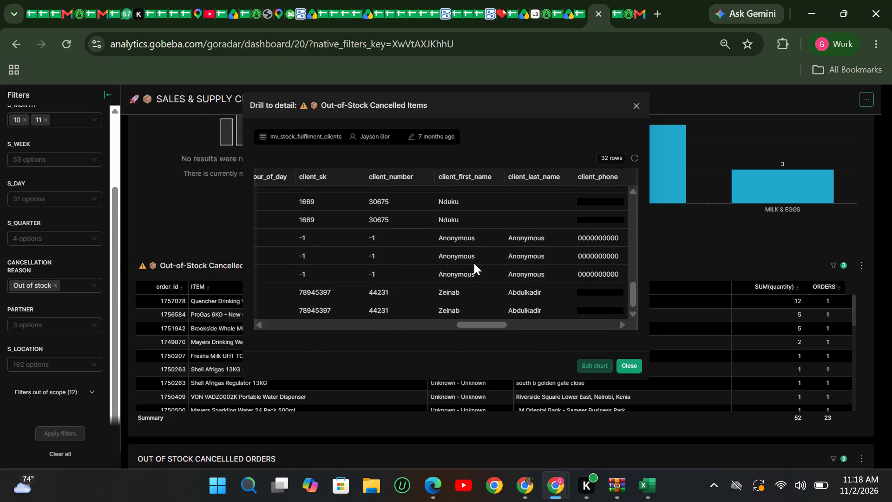
scroll(474, 263, down, 1)
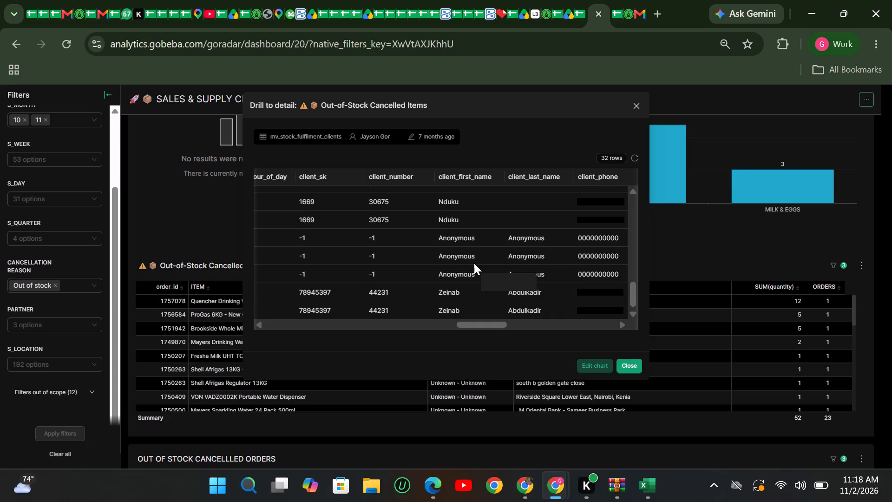
scroll(474, 263, up, 15)
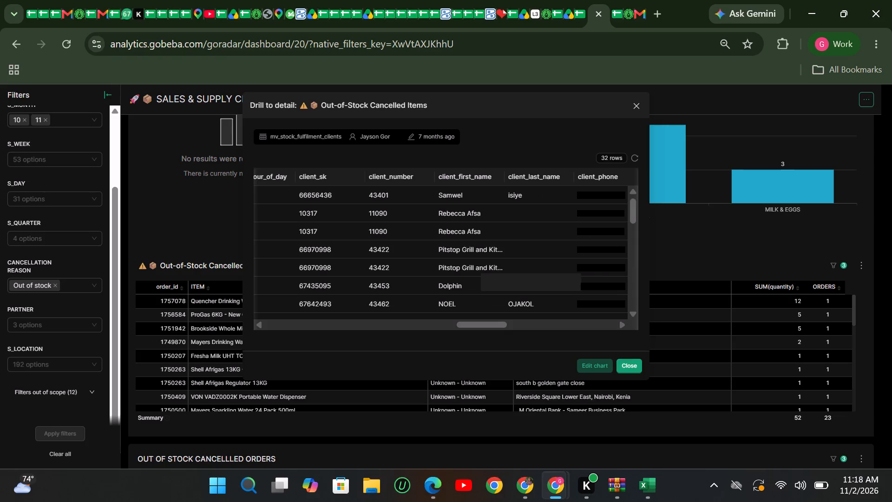
scroll(462, 260, down, 14)
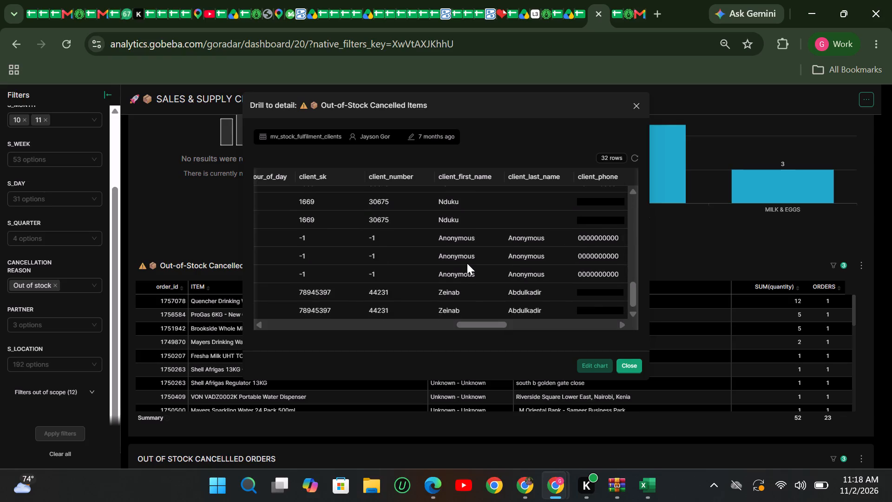
scroll(467, 263, down, 3)
triple_click(633, 313)
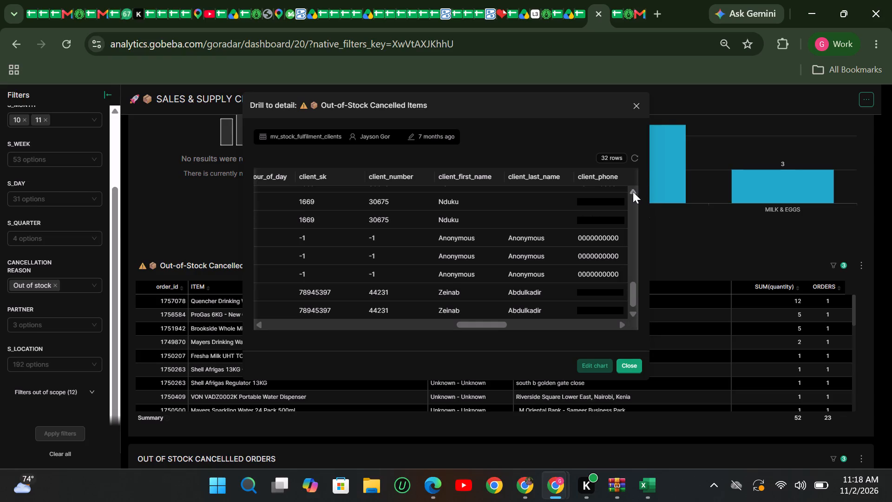
Review the client rows of the cancelled items again, from the last row back to the first.
click(633, 192)
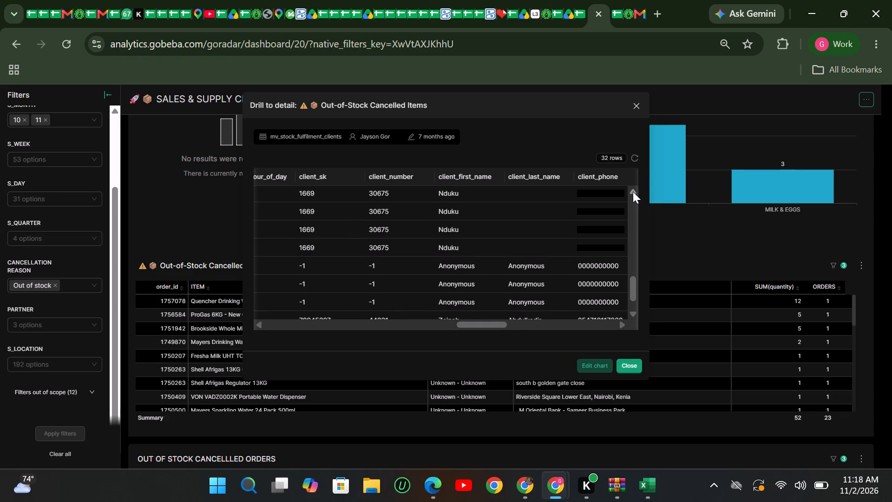
double_click(633, 192)
click(633, 192)
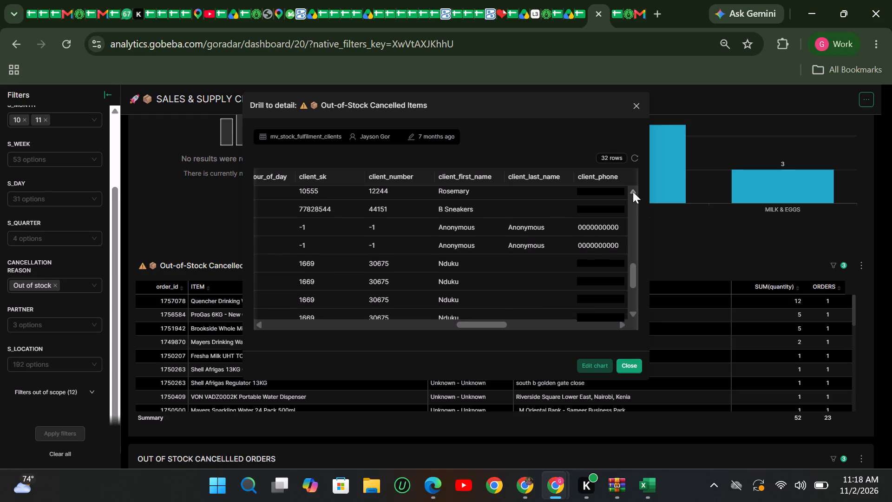
click(633, 192)
click(633, 192)
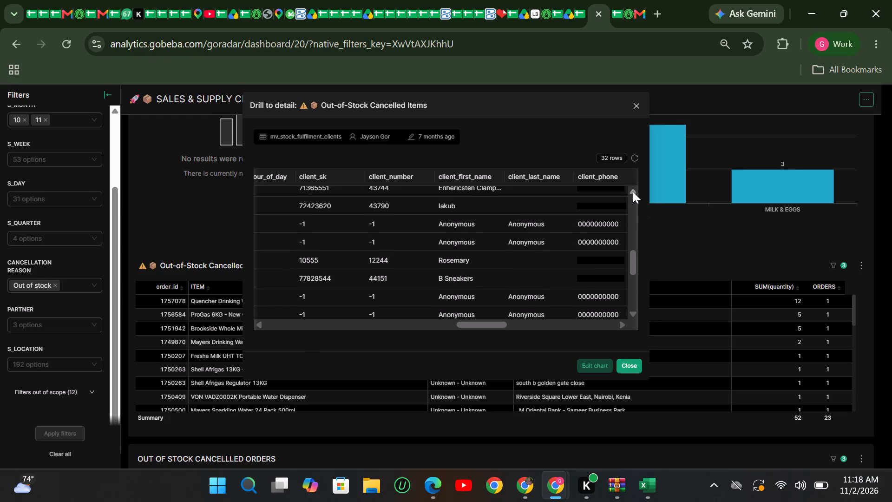
click(633, 192)
click(633, 192)
click(633, 192)
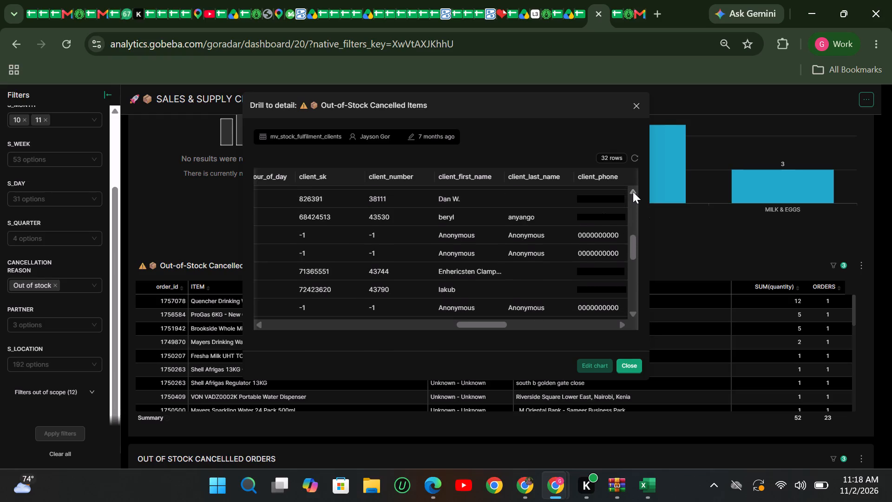
click(633, 192)
click(633, 192)
click(633, 192)
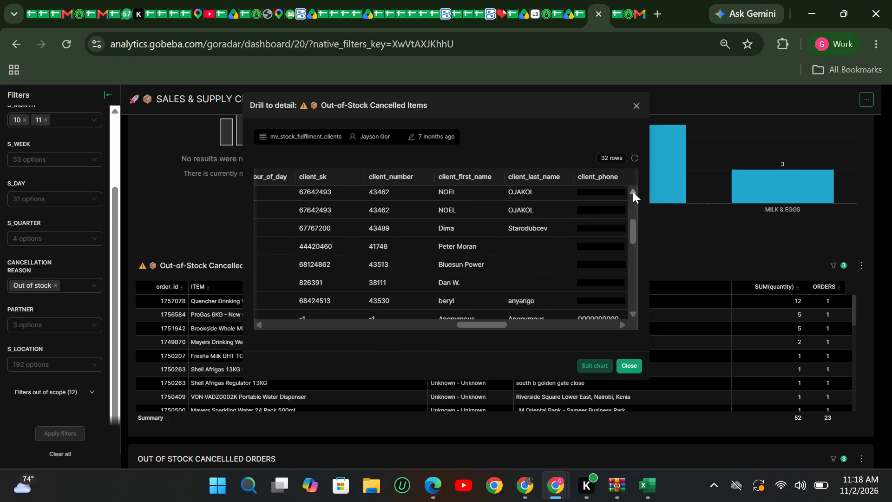
click(633, 192)
click(633, 192)
click(633, 192)
click(633, 192)
click(633, 192)
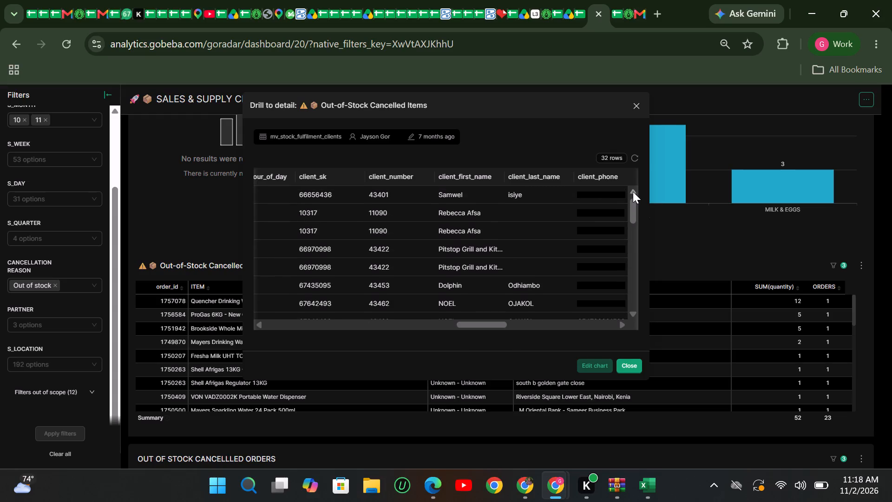
double_click(633, 192)
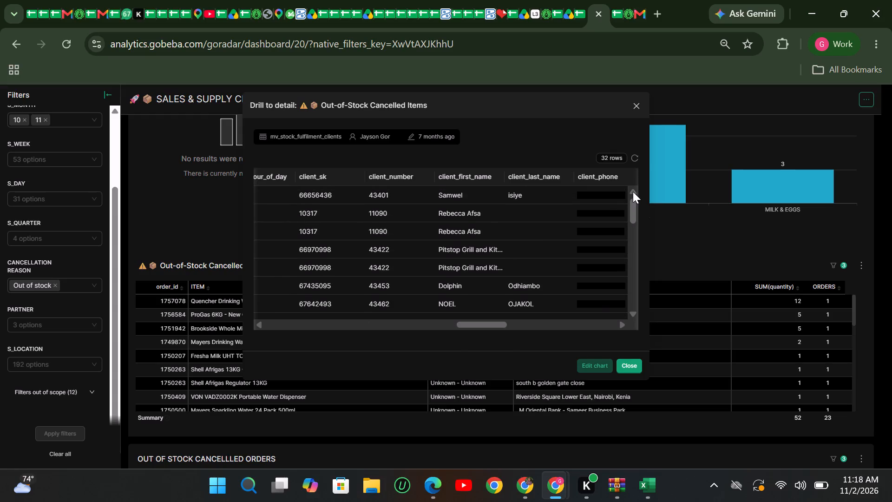
Switch to the GoBEBA WooCommerce admin page and open the list of all orders.
click(629, 15)
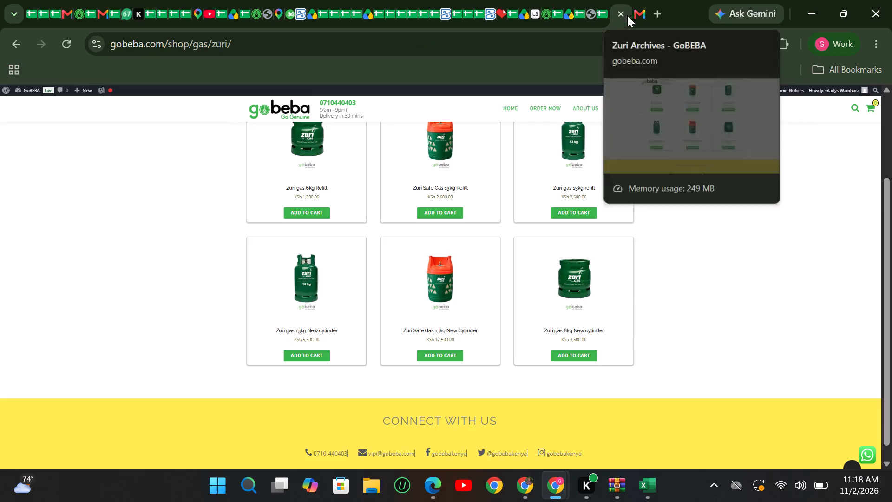
click(544, 12)
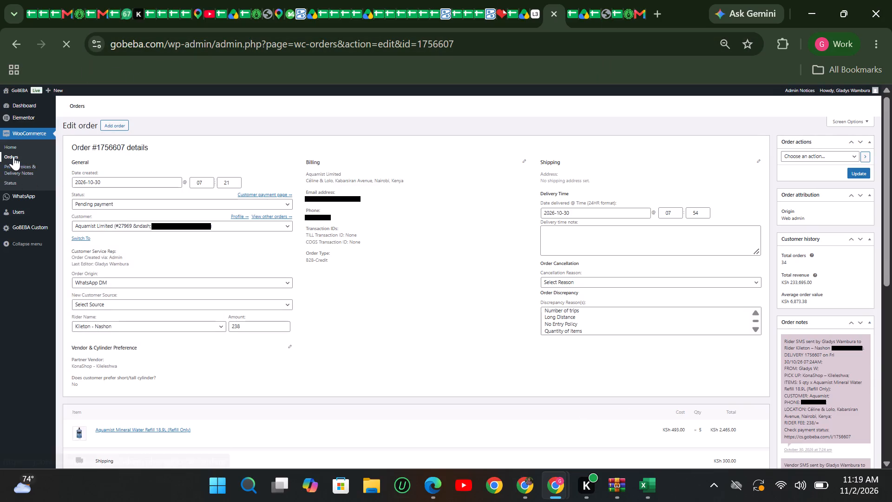
click(13, 156)
scroll(25, 119, up, 8)
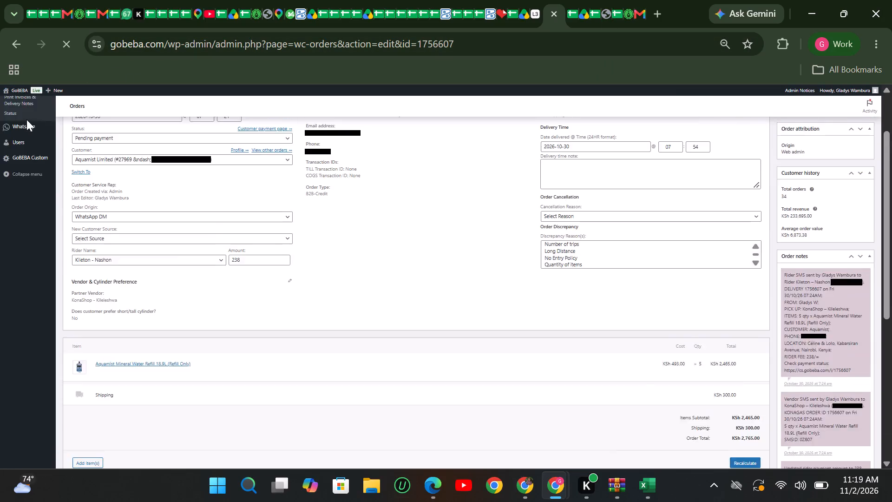
scroll(26, 119, up, 1)
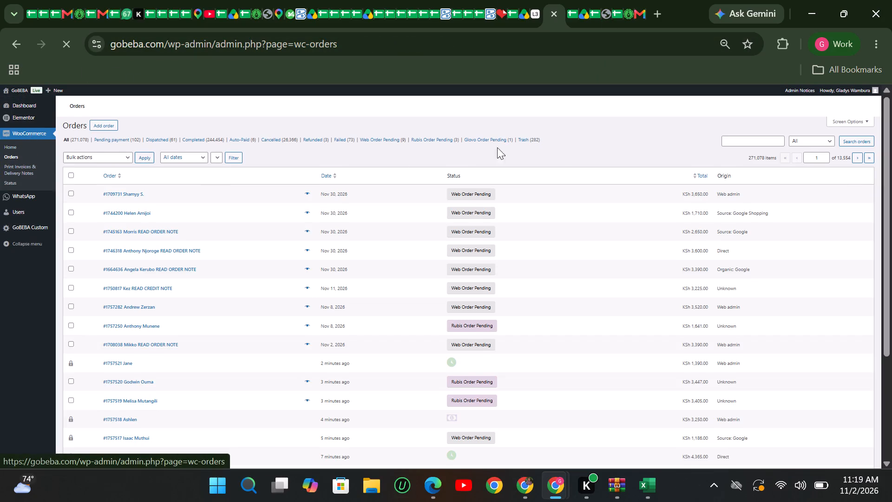
Search the registered customers for "johannes", look through the matches and run the order filter without choosing a customer.
click(738, 139)
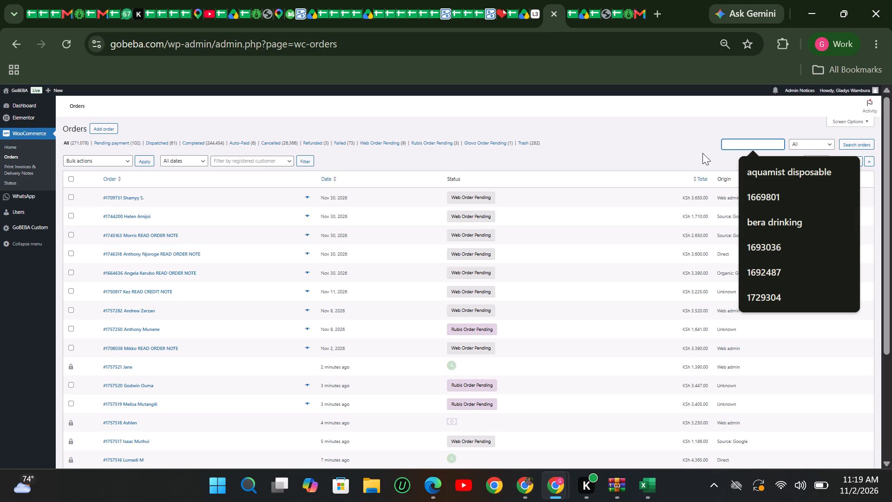
click(221, 160)
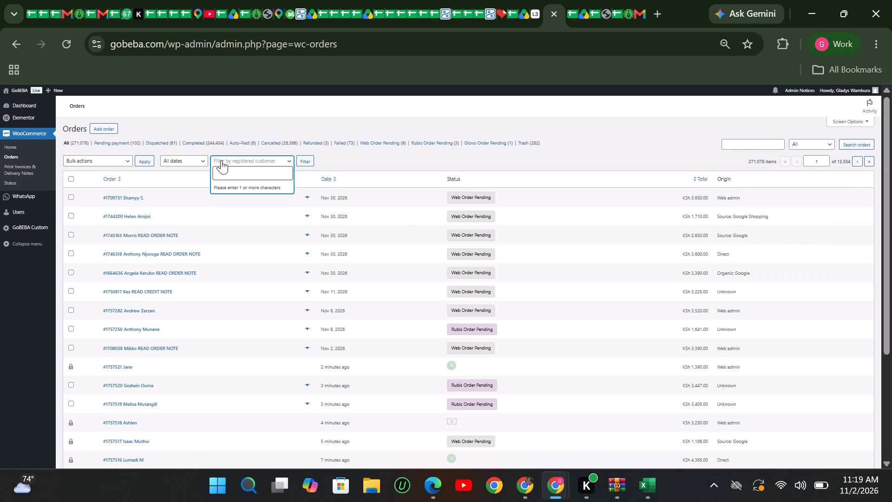
text(john)
key(BackSpace)
key(a)
text(nne)
key(s)
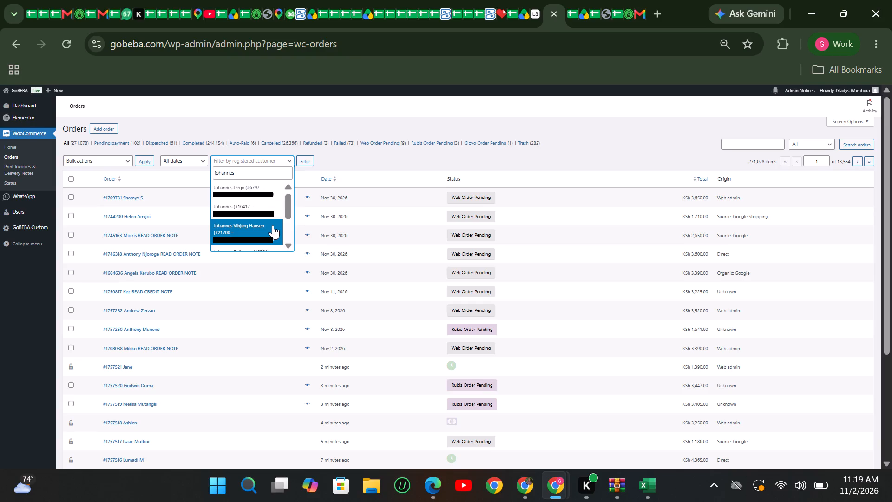
scroll(273, 225, down, 2)
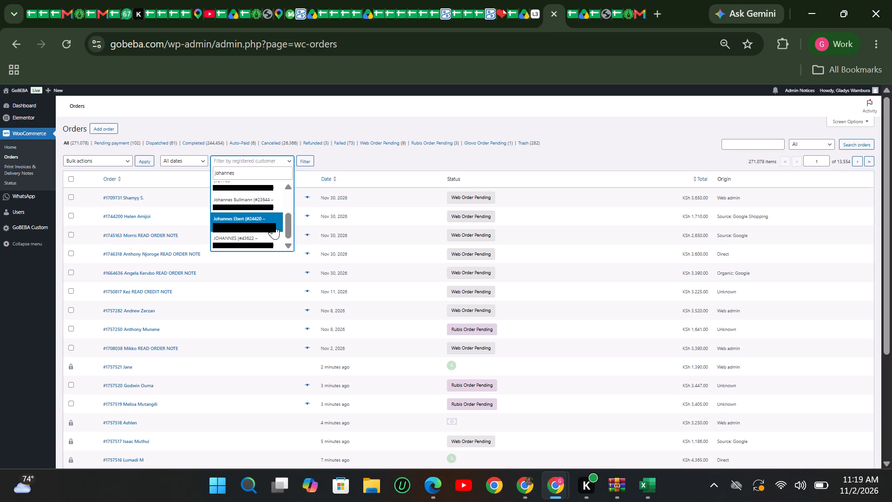
scroll(273, 225, down, 2)
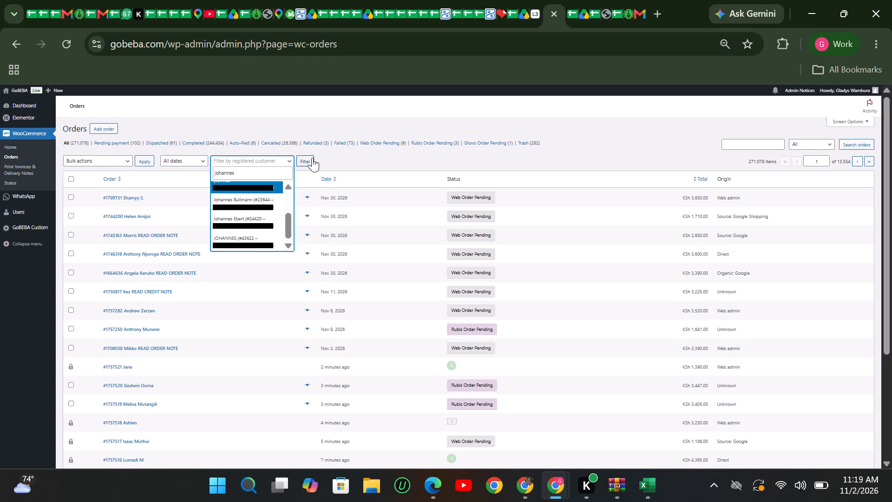
click(309, 160)
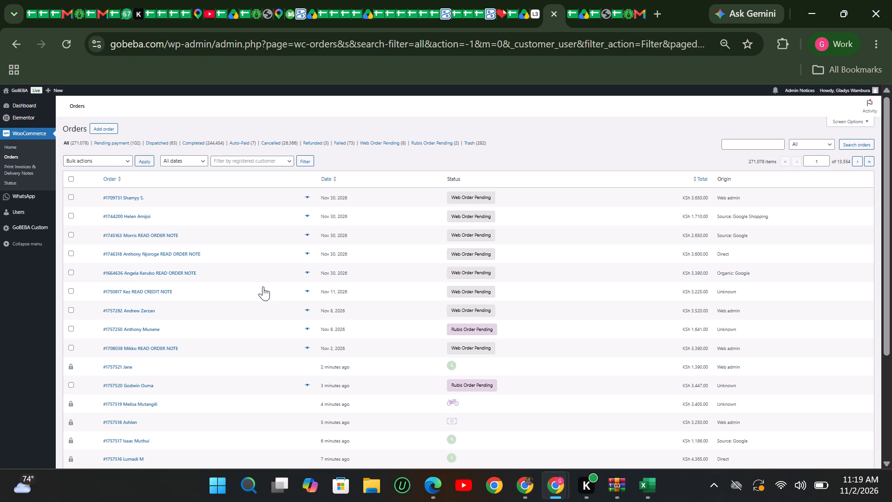
Search the registered customers for "johannes" again and run the order filter without choosing a customer.
scroll(263, 286, down, 4)
scroll(263, 286, up, 4)
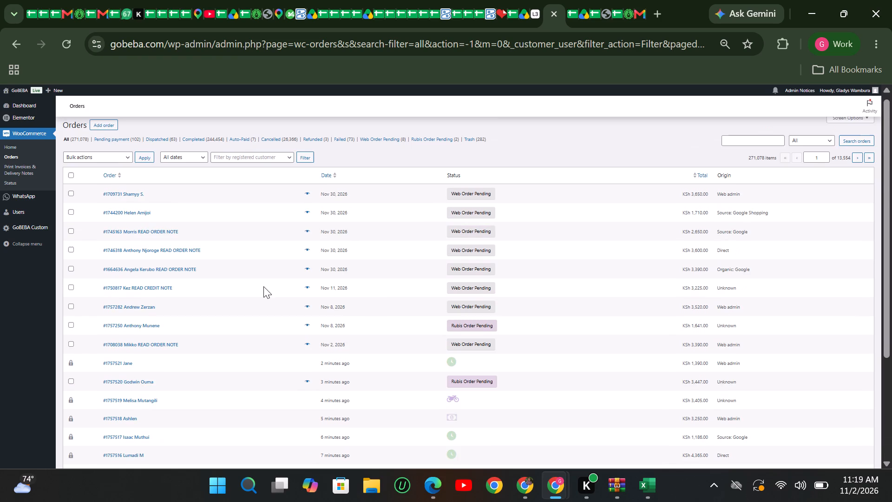
scroll(263, 286, up, 4)
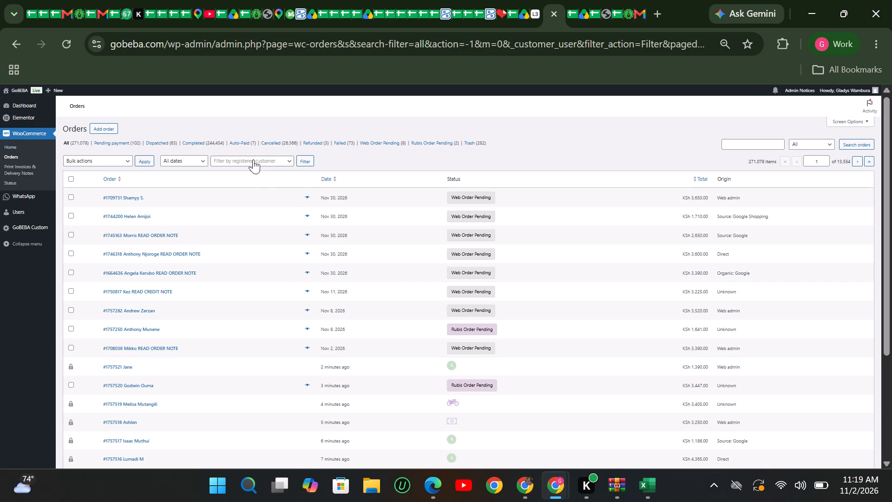
click(253, 159)
text(john)
key(BackSpace)
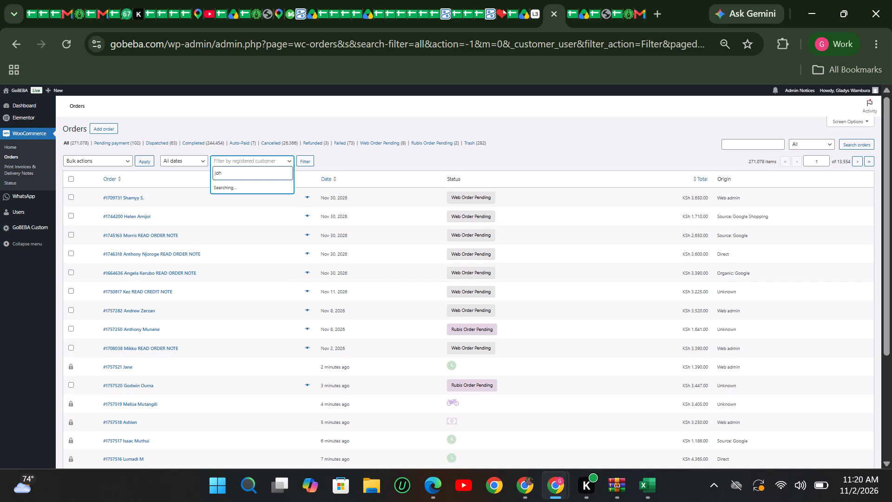
key(a)
text(nnes)
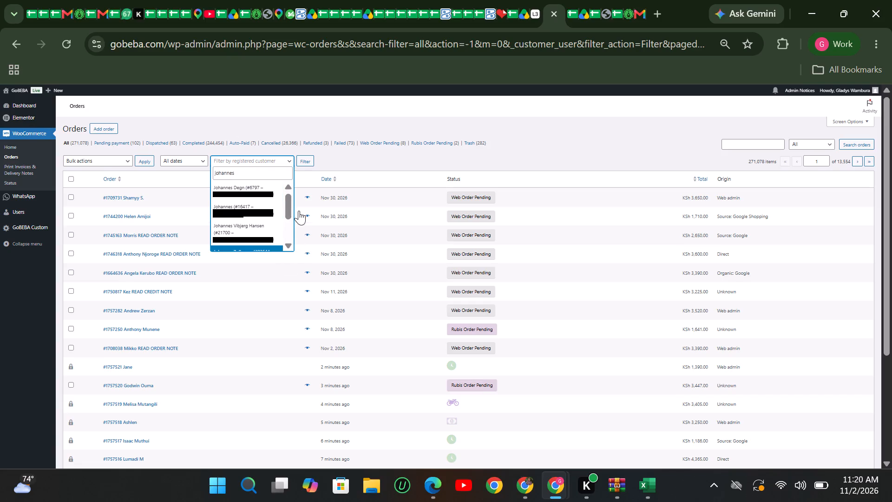
click(306, 161)
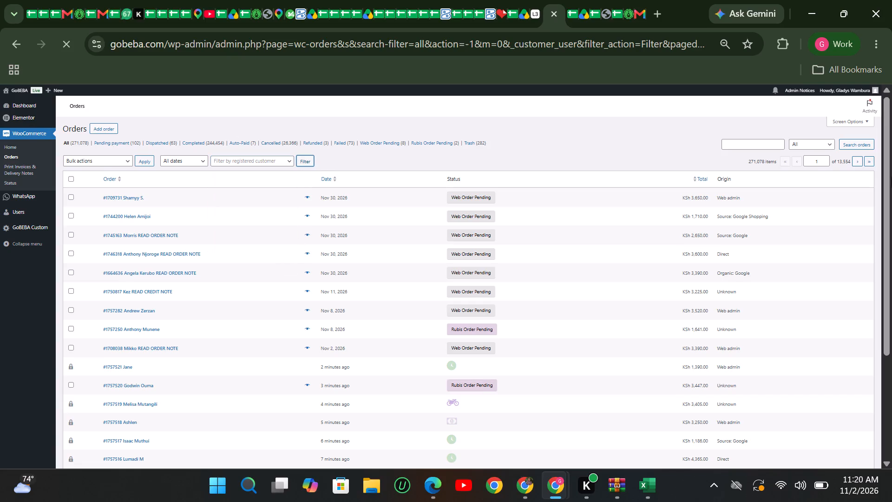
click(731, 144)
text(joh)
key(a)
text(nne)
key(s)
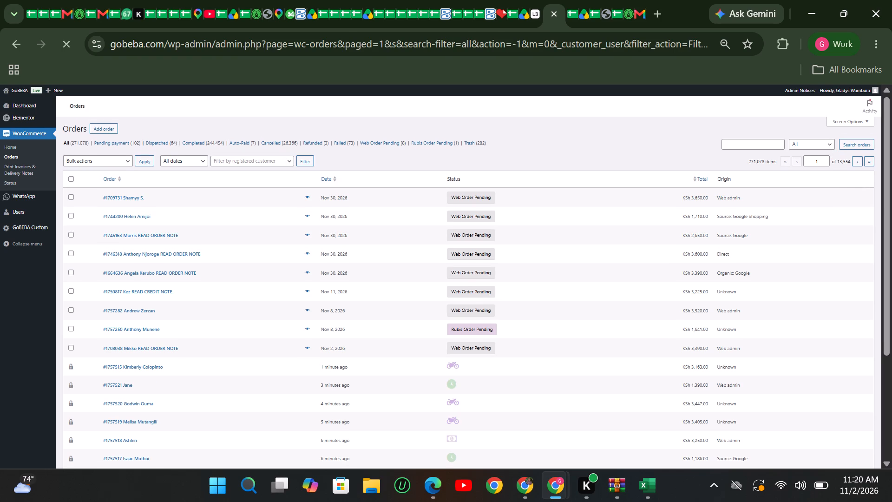
Search the orders for "johannes" across all search fields.
click(752, 141)
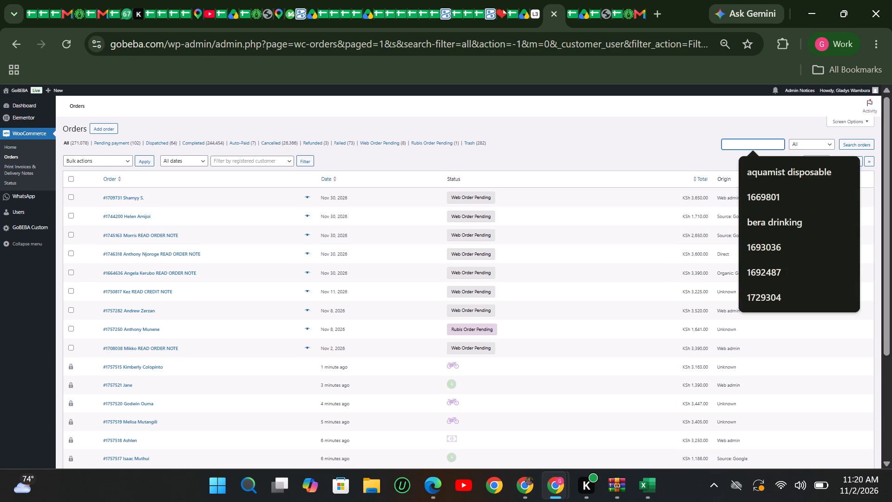
text(jo)
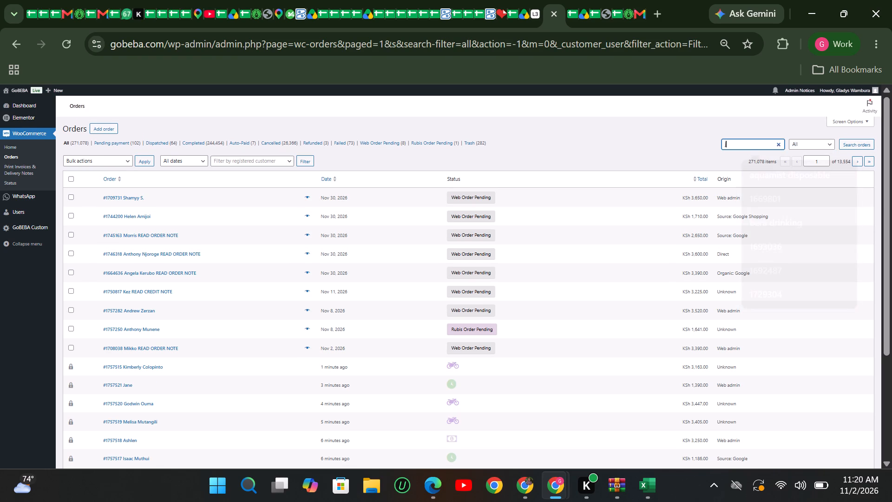
key(h)
key(a)
text(nne)
key(s)
click(853, 146)
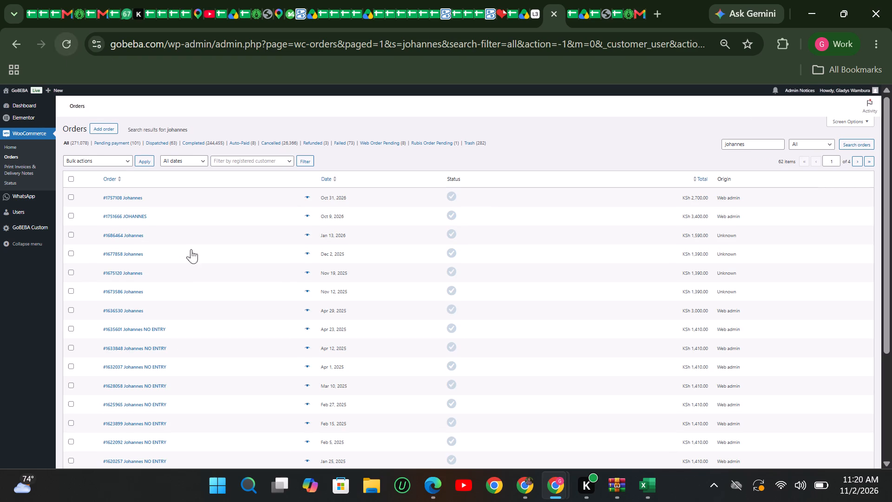
Look through the first page of order search results for "johannes", checking the order dates, statuses and totals.
scroll(264, 370, up, 4)
scroll(264, 370, down, 5)
scroll(264, 370, up, 11)
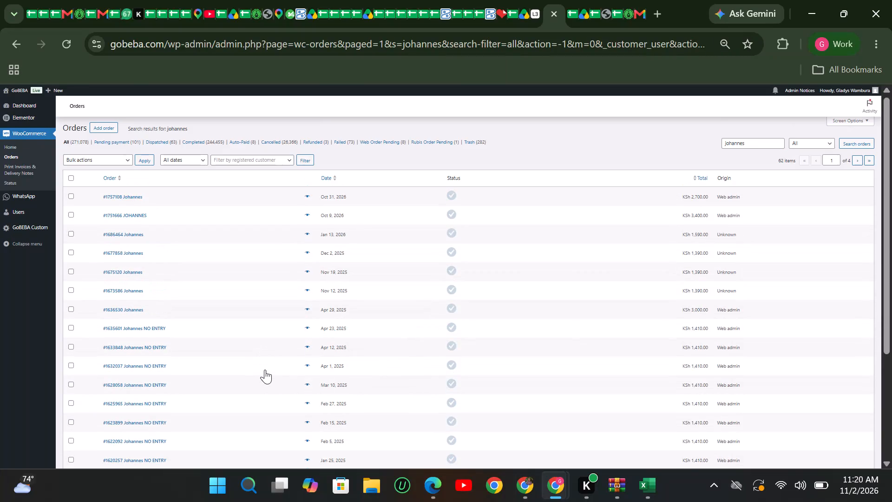
scroll(265, 370, down, 11)
scroll(265, 370, up, 14)
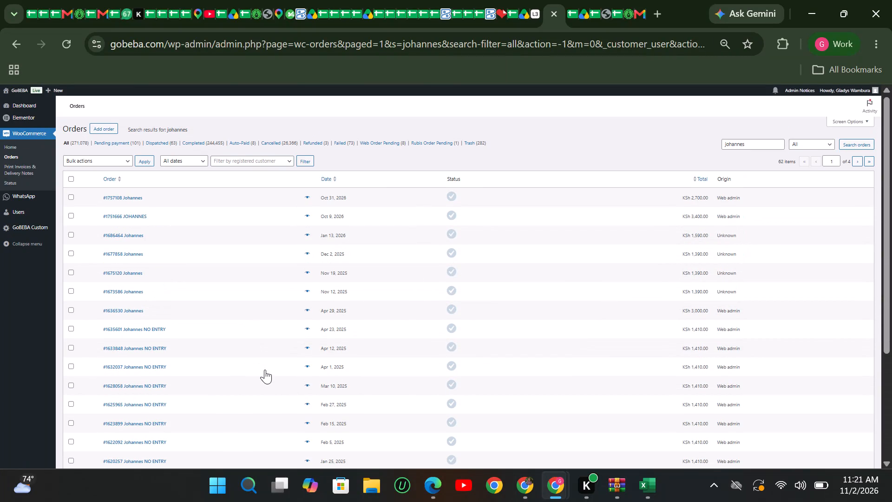
scroll(265, 370, up, 8)
scroll(265, 370, down, 11)
scroll(265, 370, up, 5)
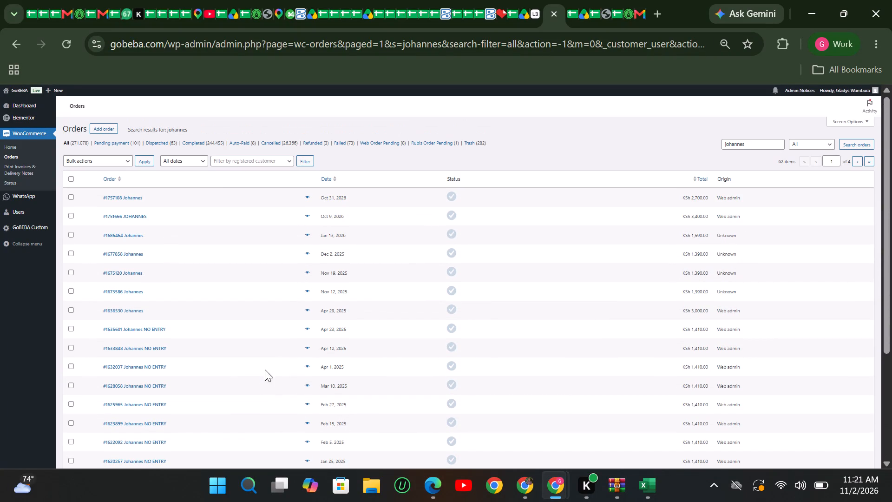
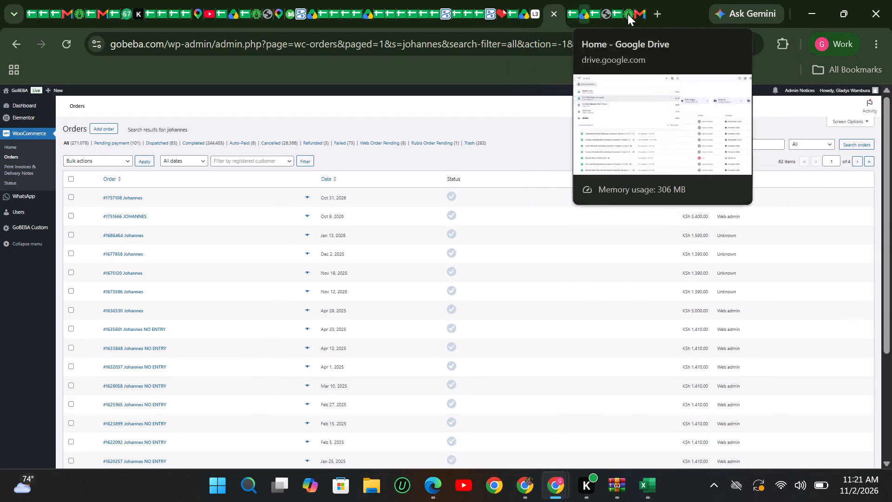
Return to the Goradar dashboard and look through the client columns of the Out-of-Stock Cancelled Items detail rows.
click(605, 17)
scroll(368, 361, up, 5)
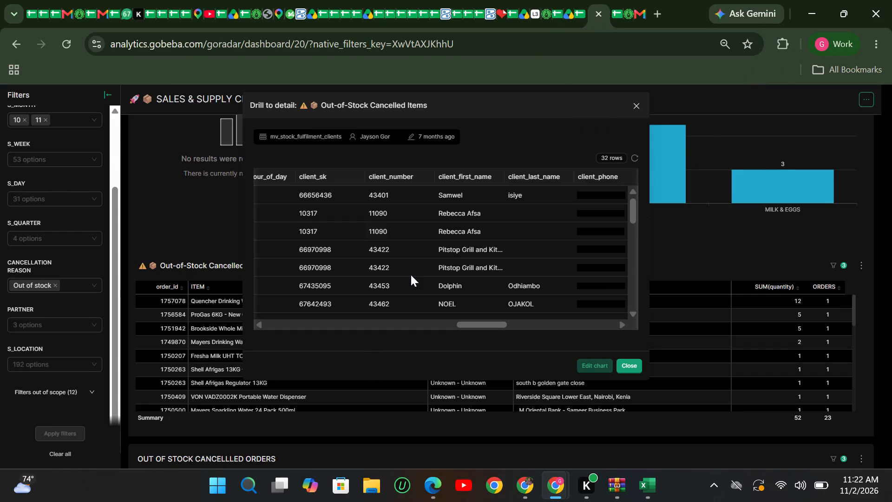
scroll(411, 275, down, 7)
scroll(430, 316, down, 2)
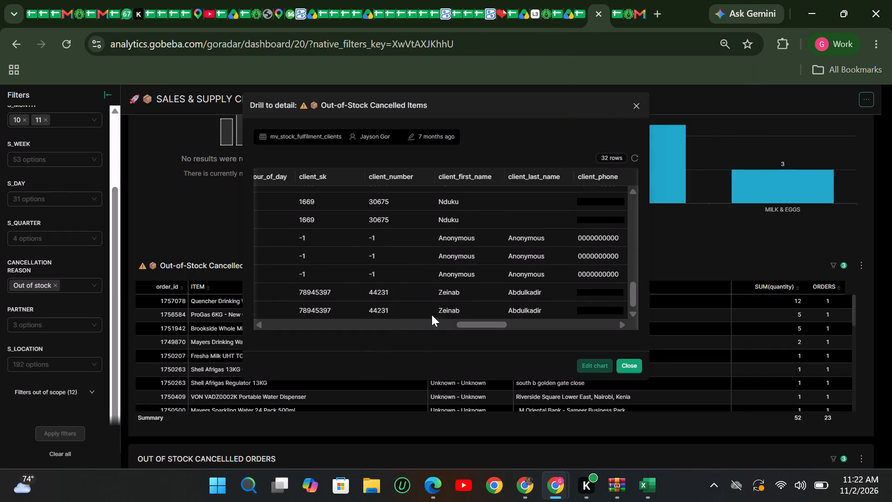
scroll(432, 315, down, 2)
scroll(496, 261, up, 18)
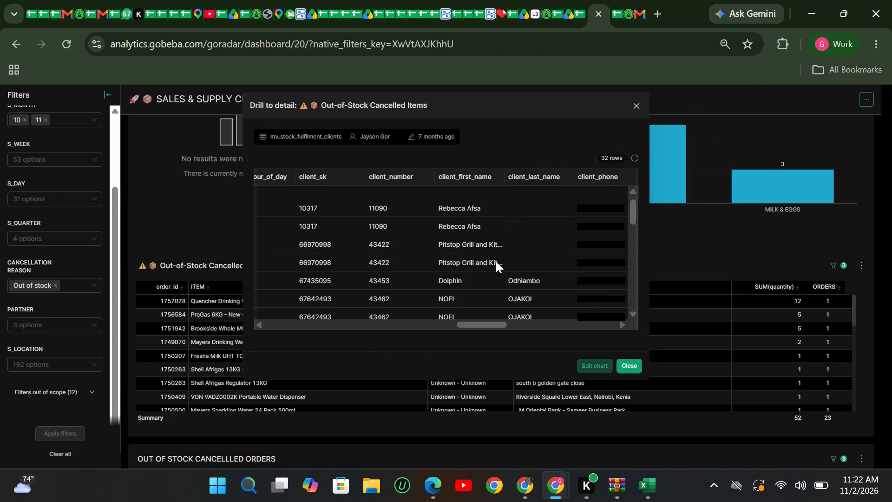
scroll(496, 261, up, 10)
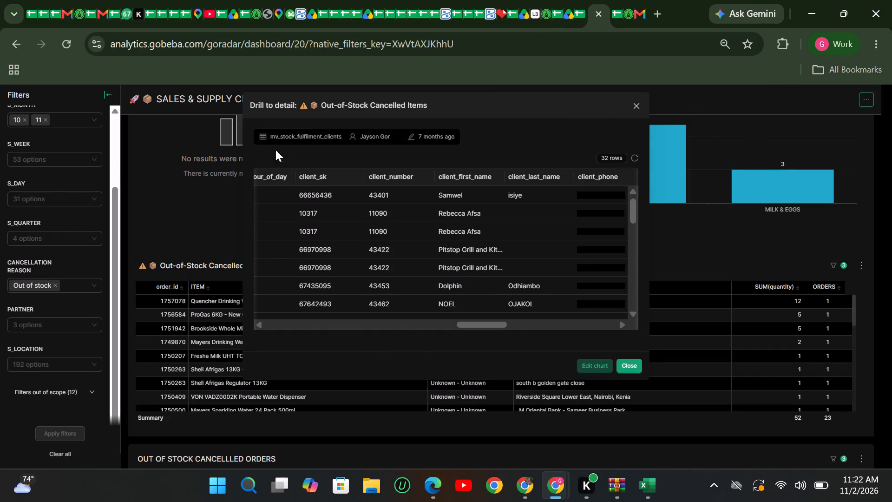
scroll(311, 216, up, 7)
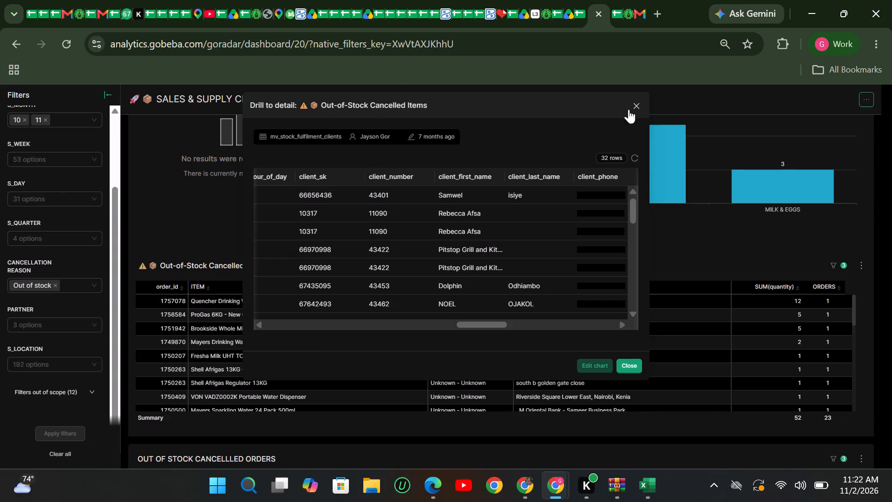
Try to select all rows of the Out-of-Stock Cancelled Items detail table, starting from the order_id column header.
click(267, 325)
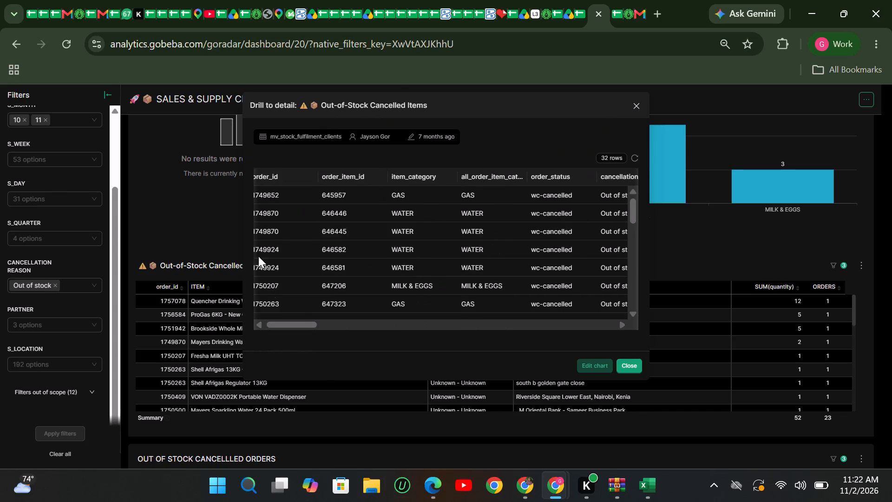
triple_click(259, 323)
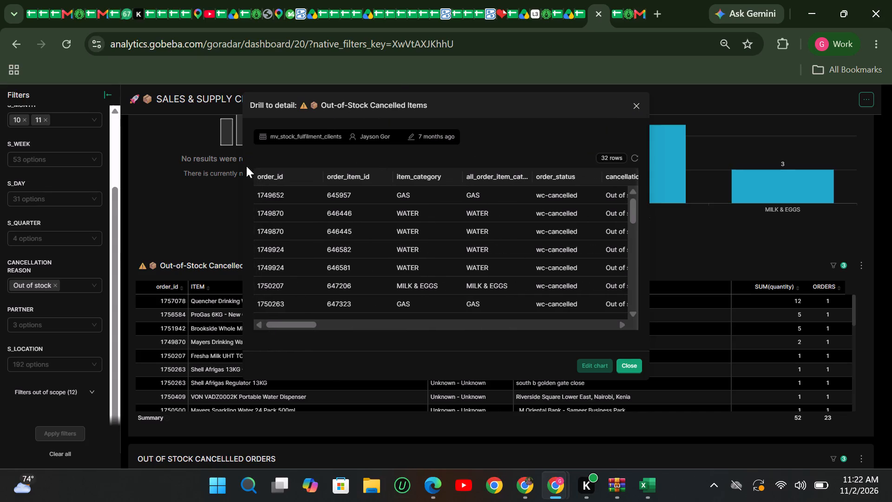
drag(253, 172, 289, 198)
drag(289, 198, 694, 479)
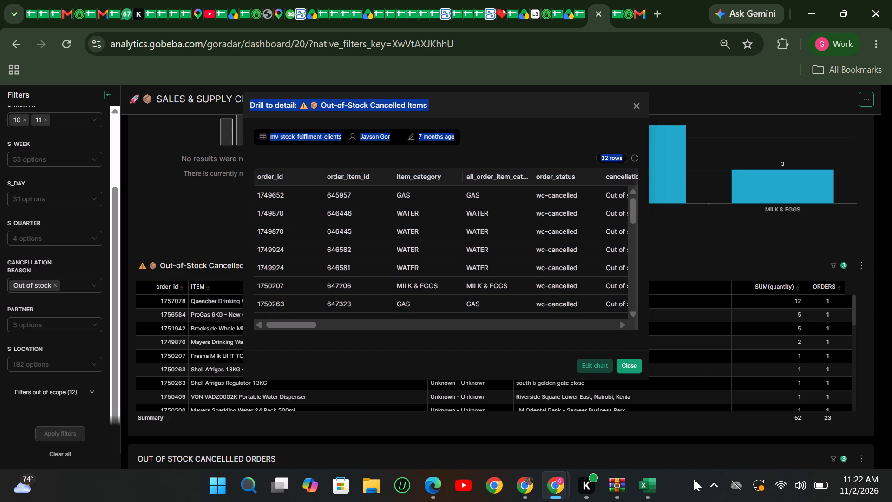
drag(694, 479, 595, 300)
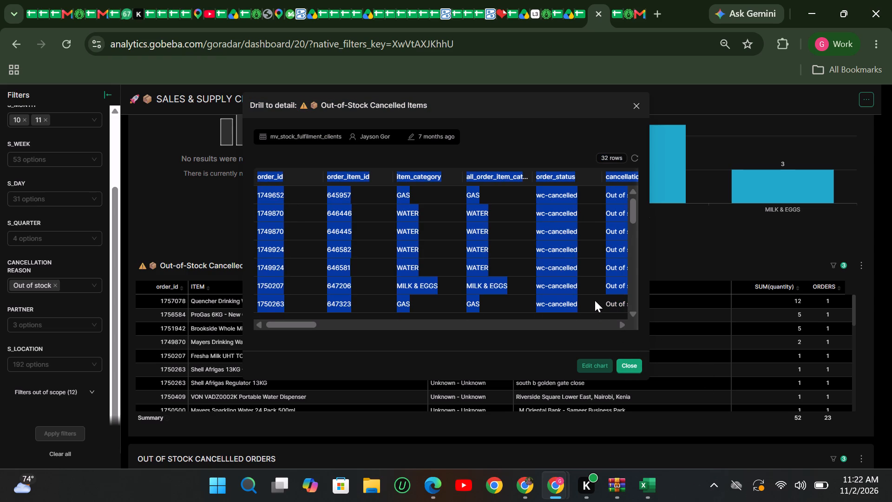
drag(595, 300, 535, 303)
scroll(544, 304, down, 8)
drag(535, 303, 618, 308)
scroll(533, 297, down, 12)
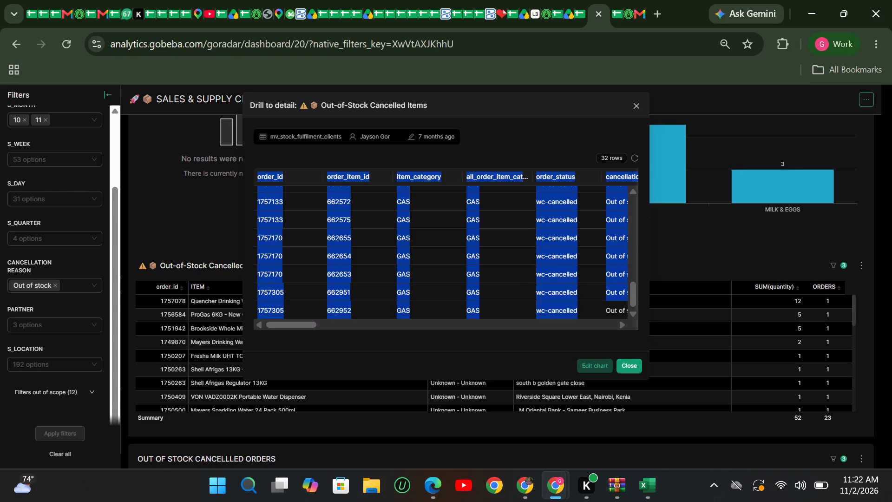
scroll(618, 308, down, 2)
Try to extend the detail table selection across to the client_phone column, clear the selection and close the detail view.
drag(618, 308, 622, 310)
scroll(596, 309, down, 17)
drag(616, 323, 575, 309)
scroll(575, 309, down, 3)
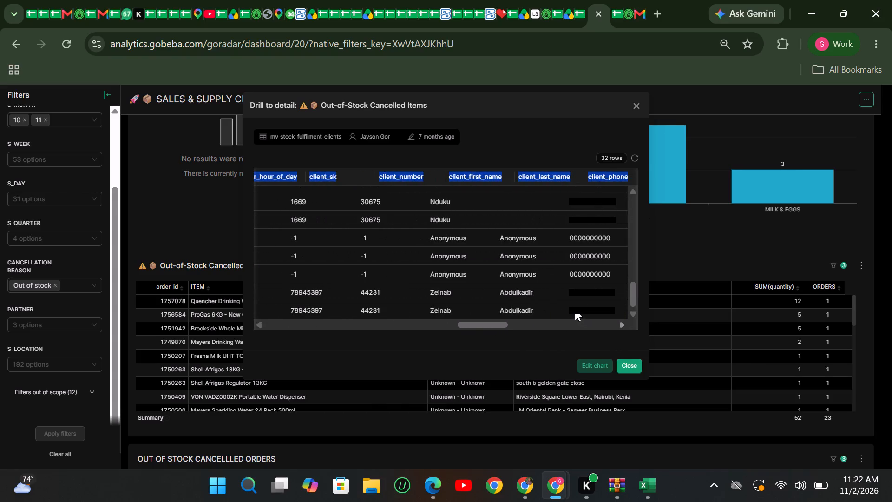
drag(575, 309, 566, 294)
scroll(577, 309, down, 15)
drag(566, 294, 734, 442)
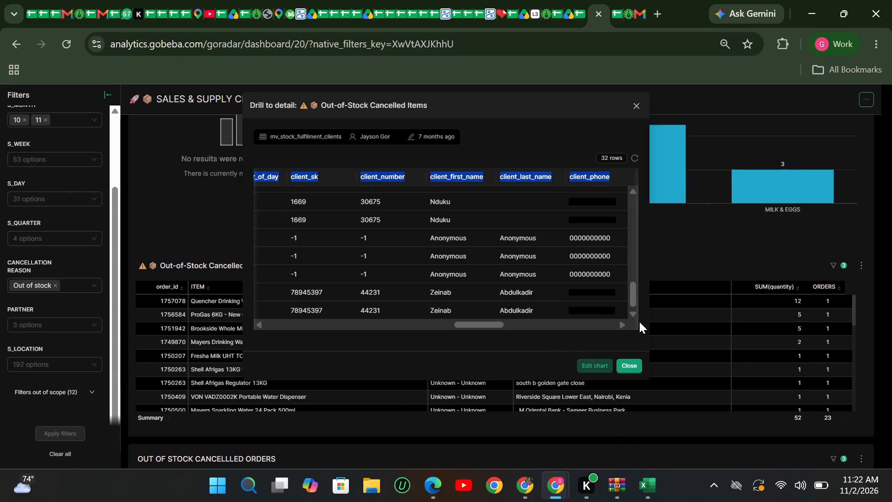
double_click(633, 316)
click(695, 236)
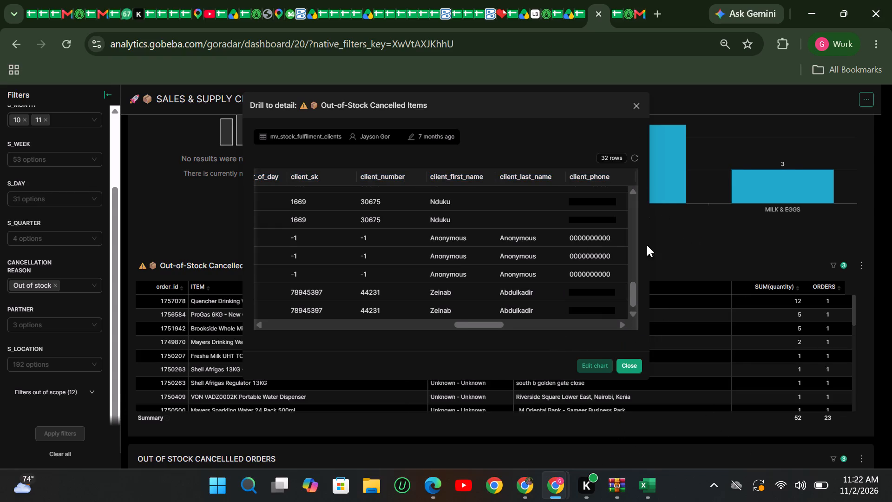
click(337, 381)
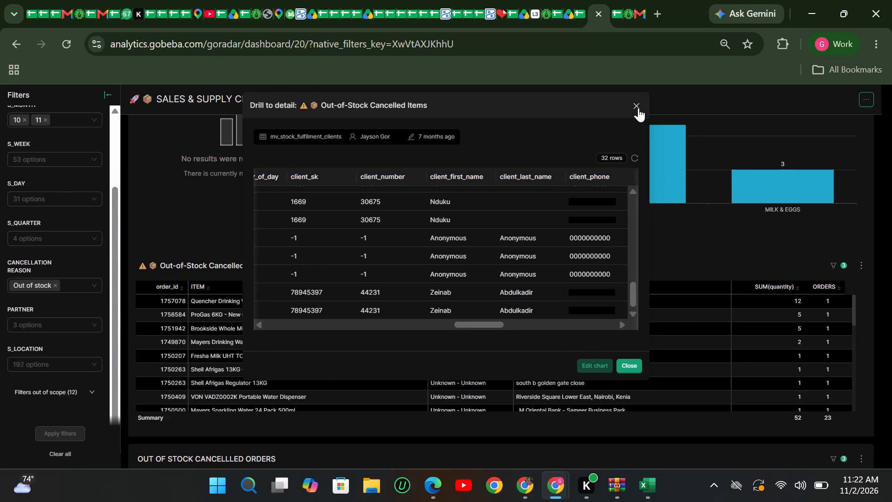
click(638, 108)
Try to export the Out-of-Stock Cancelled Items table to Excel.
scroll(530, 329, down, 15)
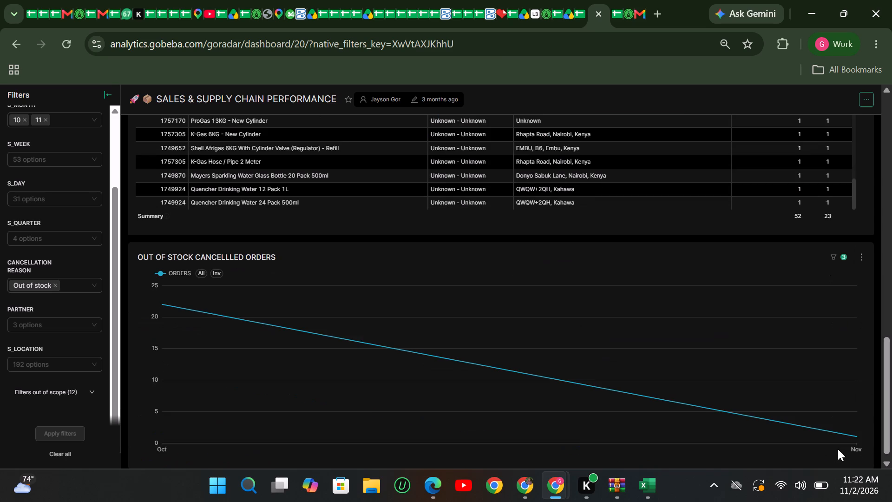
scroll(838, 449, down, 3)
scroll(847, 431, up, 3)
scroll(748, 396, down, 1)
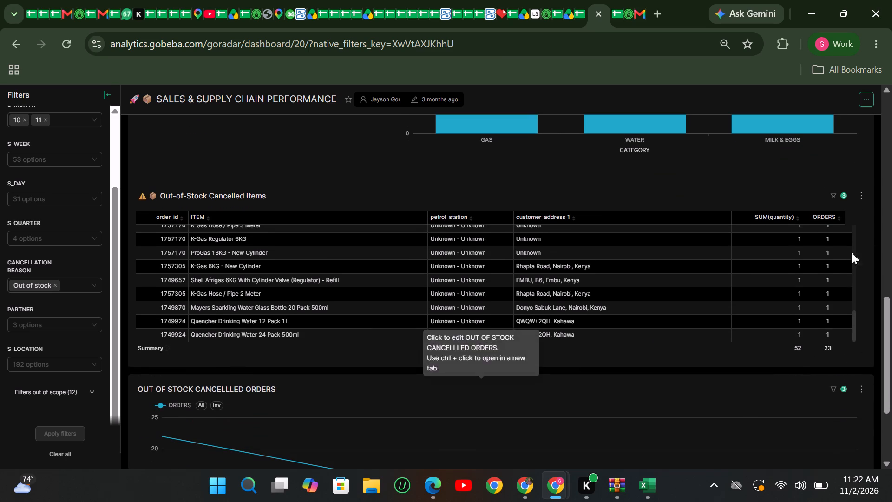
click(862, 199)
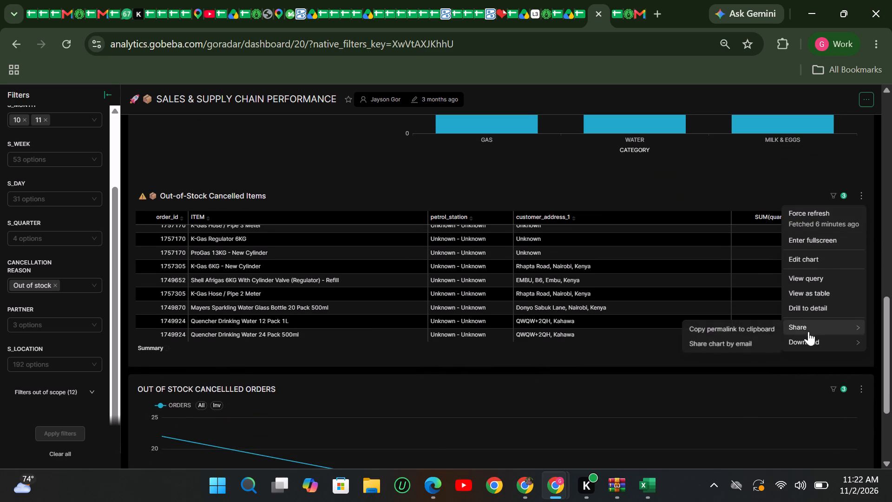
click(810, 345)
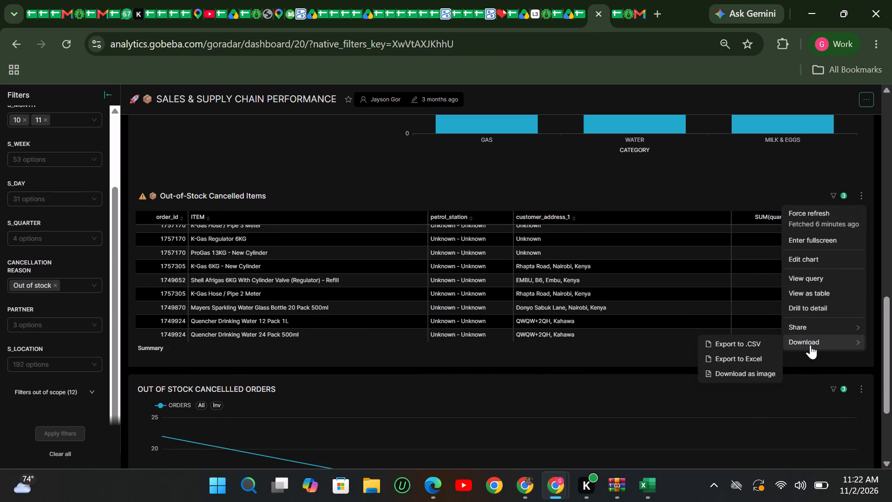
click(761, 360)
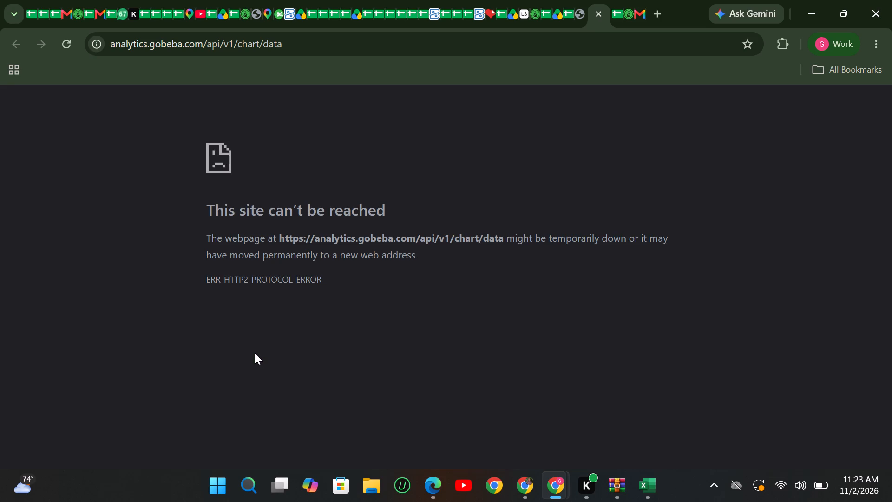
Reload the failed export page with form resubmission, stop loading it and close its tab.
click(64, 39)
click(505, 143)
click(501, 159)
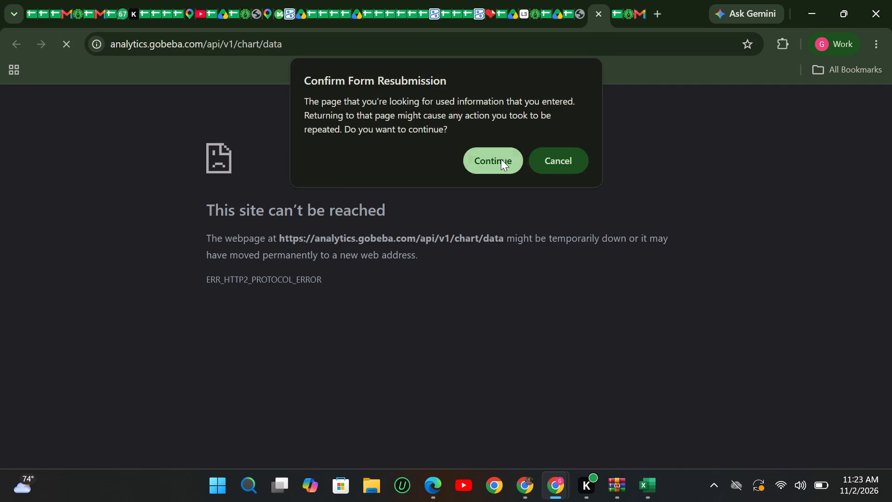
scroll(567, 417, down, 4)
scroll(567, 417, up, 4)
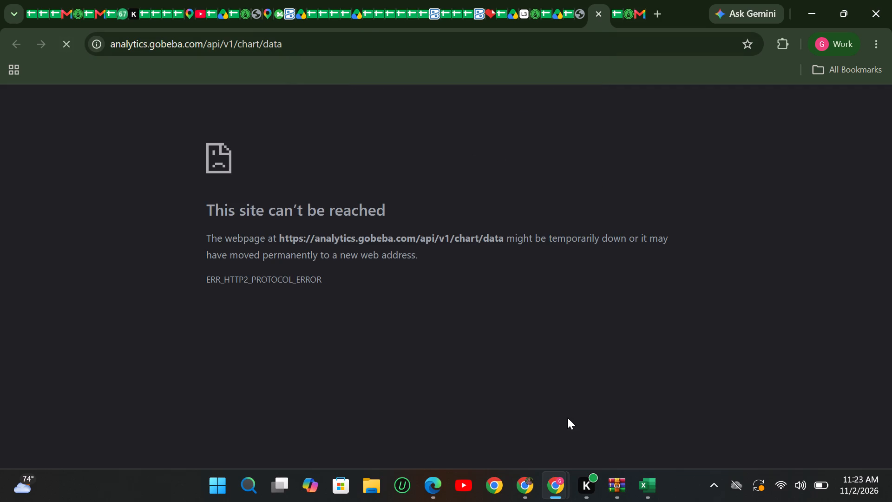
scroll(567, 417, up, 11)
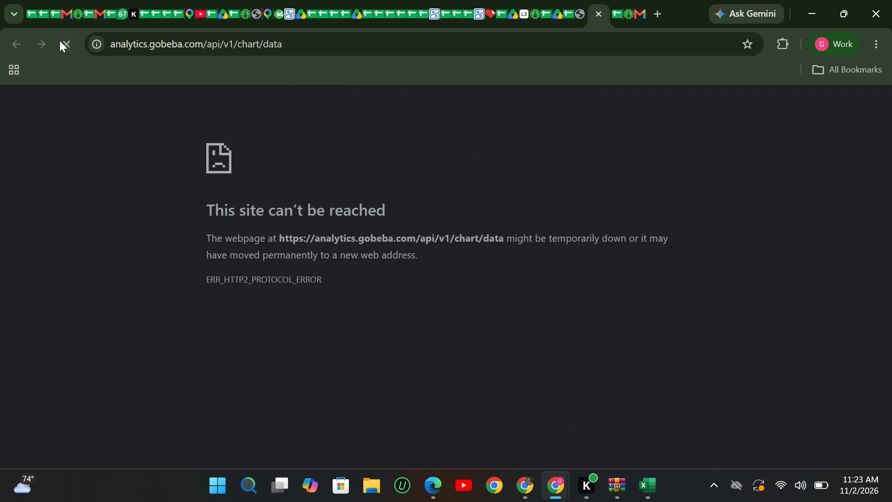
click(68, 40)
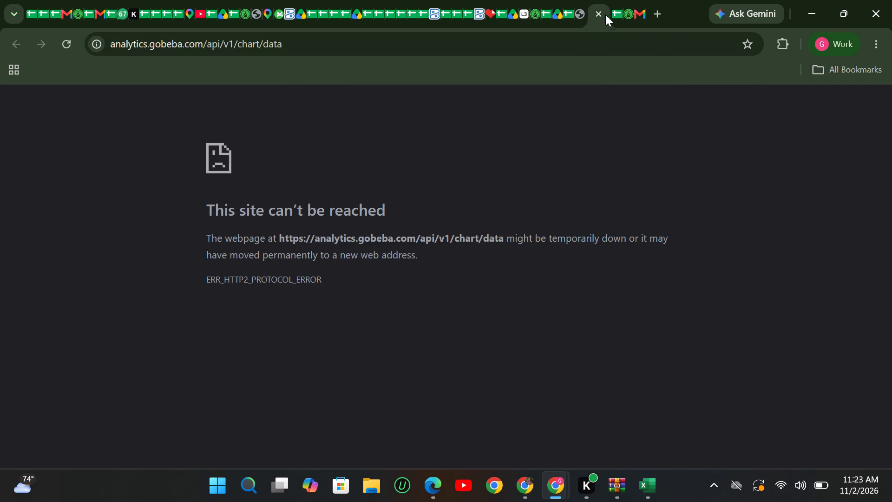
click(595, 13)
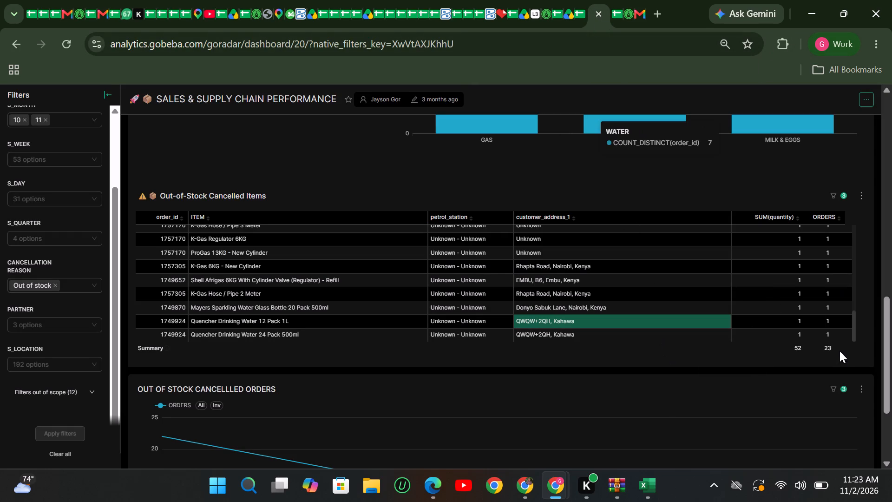
Export the Out-of-Stock Cancelled Items table to Excel again from the dashboard.
click(860, 197)
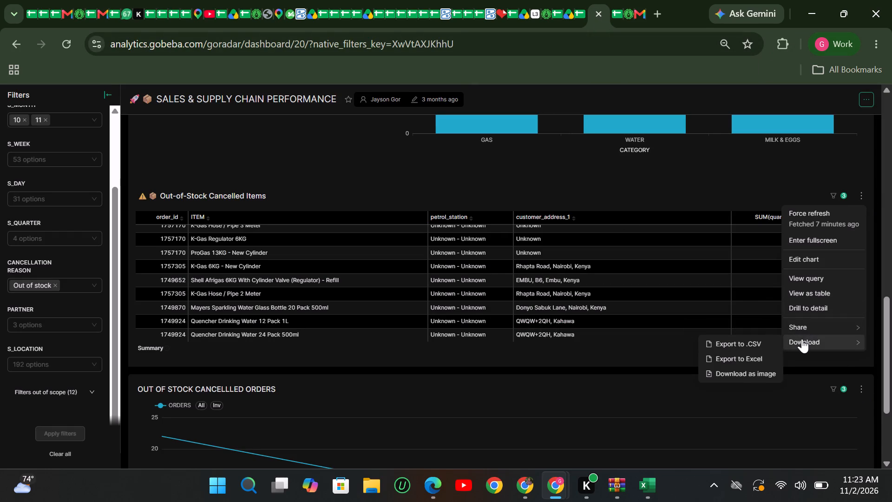
click(739, 361)
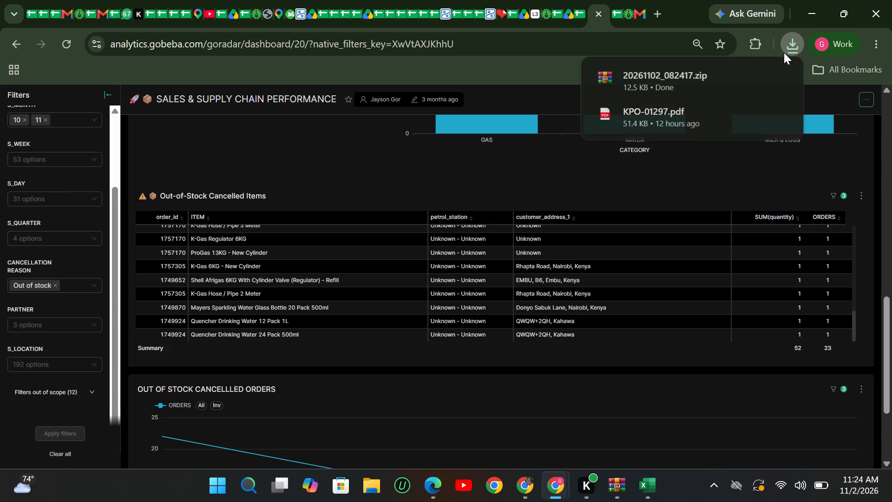
Open the downloaded archive 20261102_082417.zip in WinRAR and dismiss the licence purchase reminder.
double_click(676, 78)
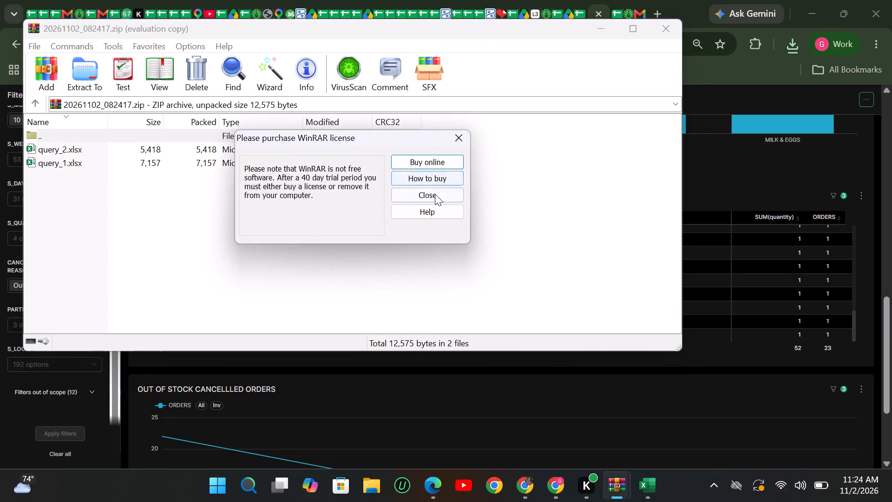
click(435, 194)
Try to open query_1.xlsx from the archive, and close the other open workbook named query_1.
double_click(153, 162)
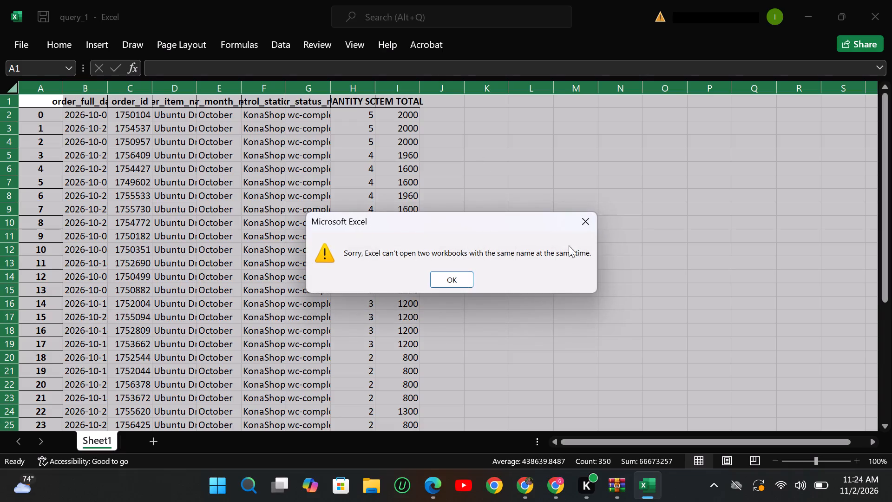
click(584, 221)
click(880, 15)
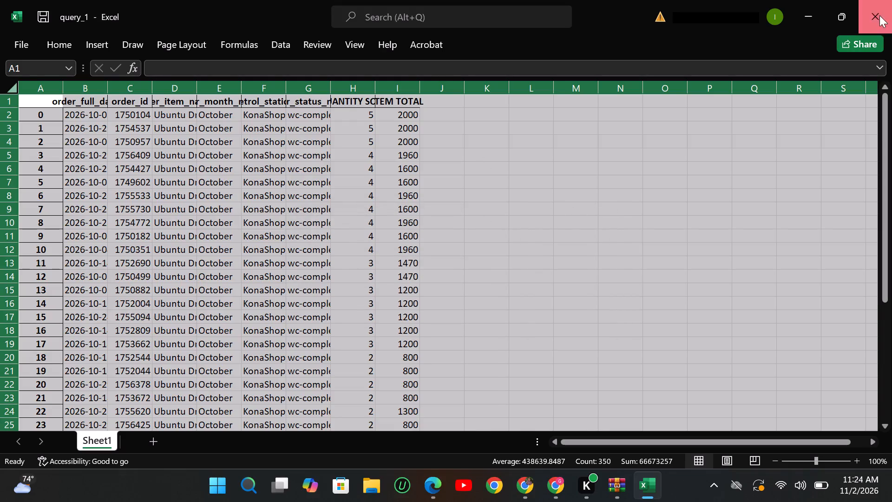
Open query_1.xlsx from the archive in Excel, enable editing and maximize its window.
double_click(106, 165)
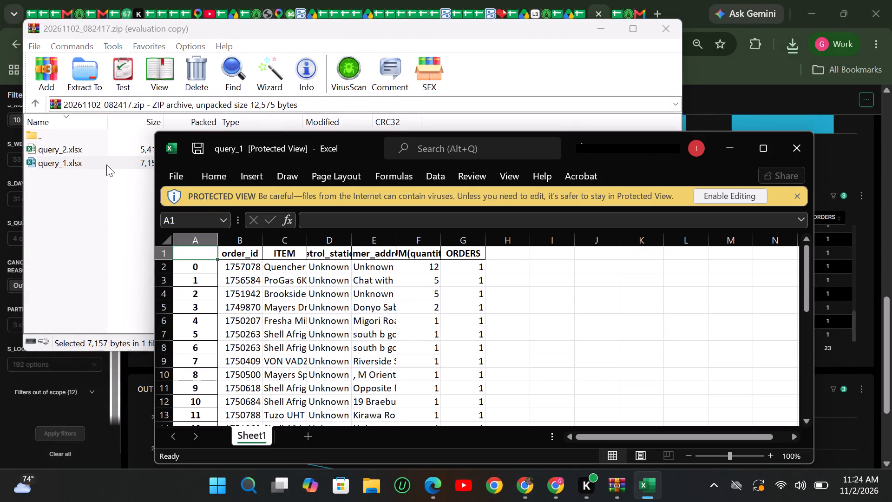
click(726, 198)
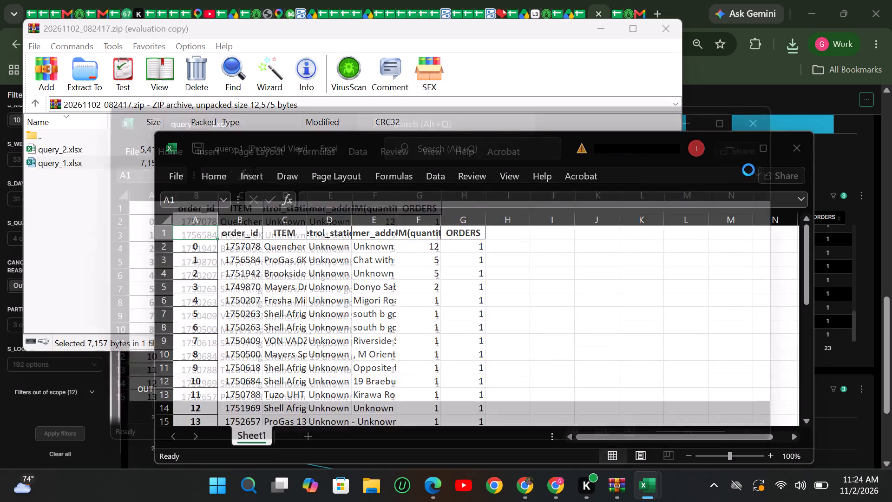
click(721, 122)
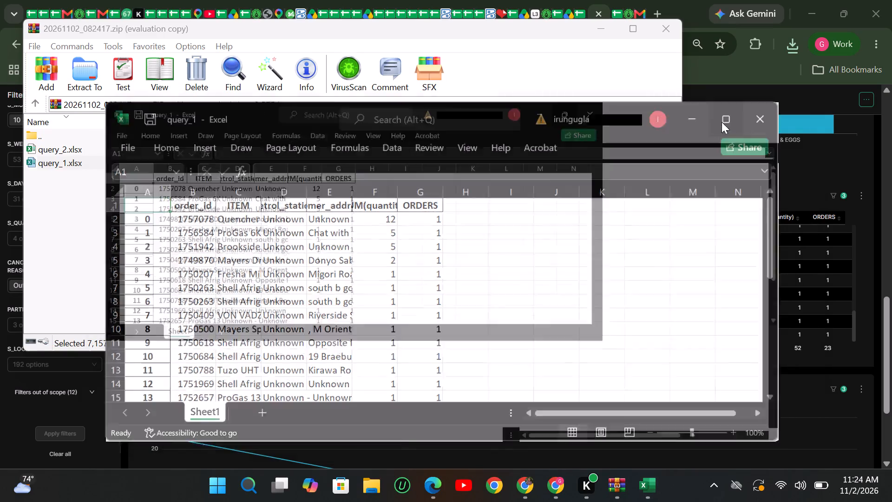
Look through all the cancelled-item rows in the query_1 workbook, from the header to the last record.
scroll(192, 292, down, 7)
scroll(192, 292, up, 1)
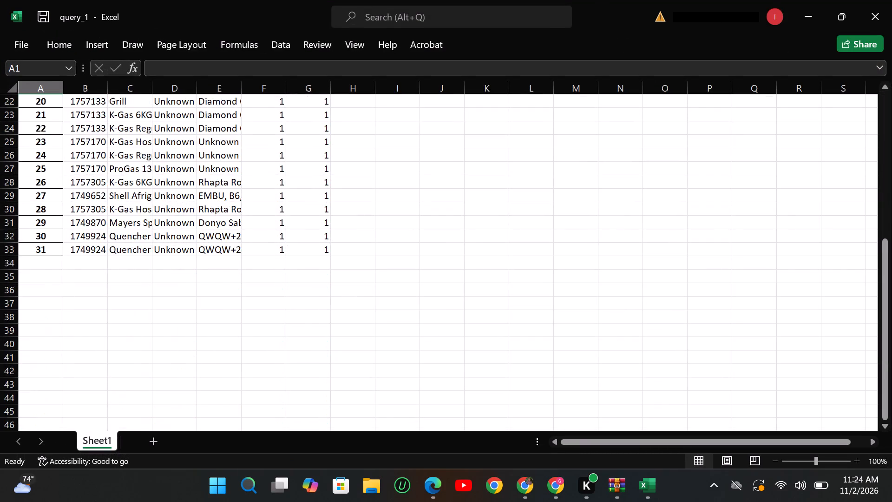
scroll(192, 292, up, 9)
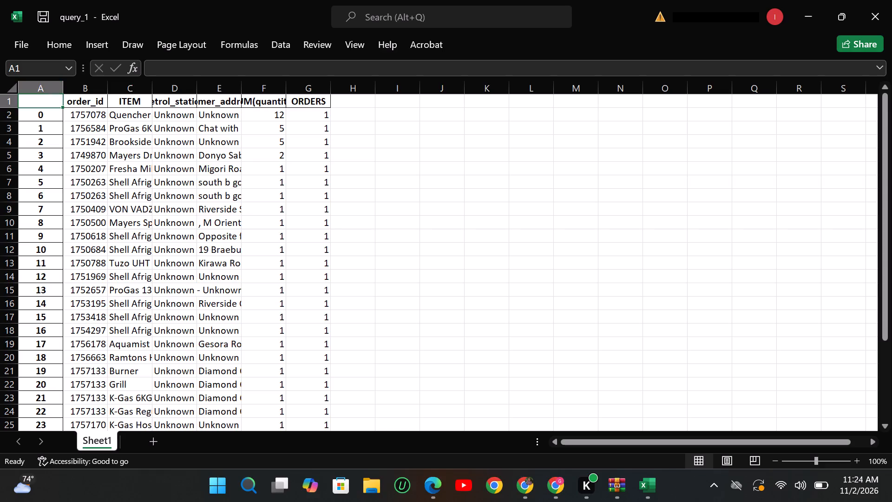
scroll(72, 184, down, 6)
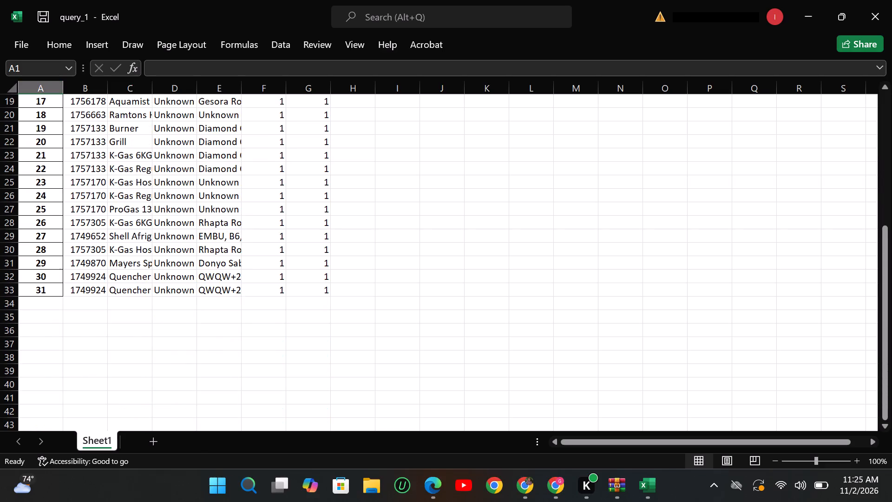
scroll(72, 184, up, 6)
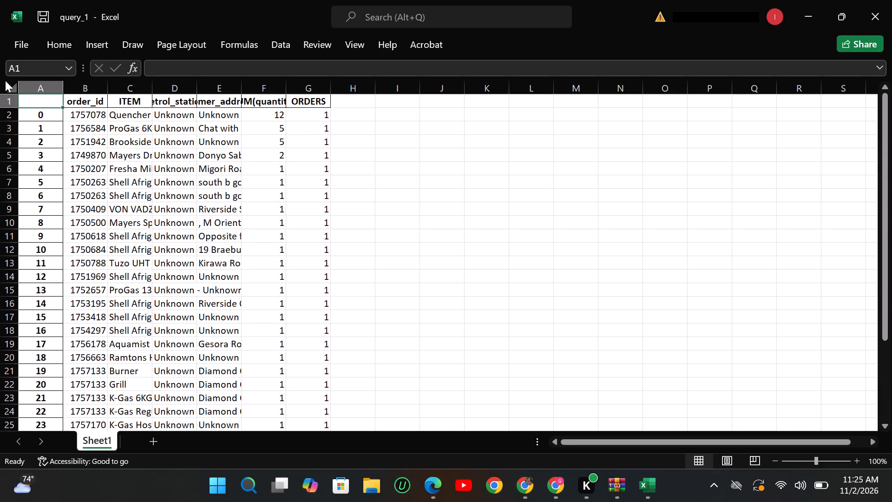
Copy the entire contents of Sheet1 in the query_1 workbook.
click(5, 80)
click(9, 88)
right_click(9, 88)
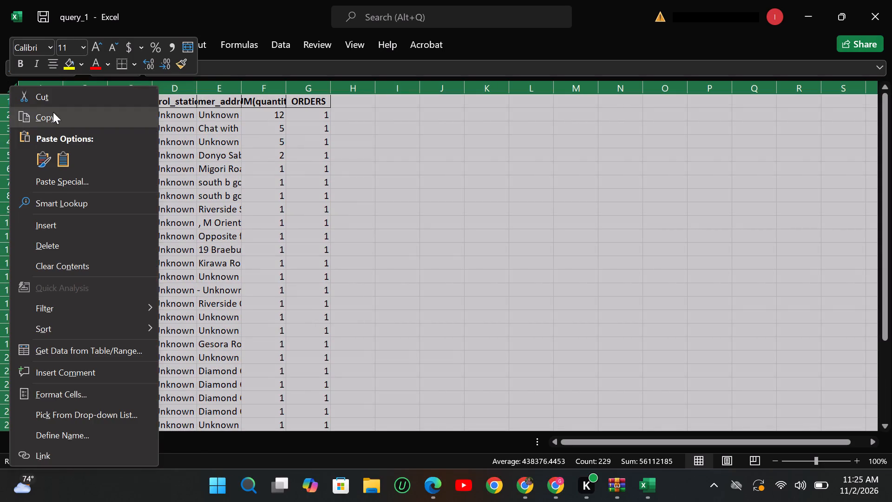
click(54, 114)
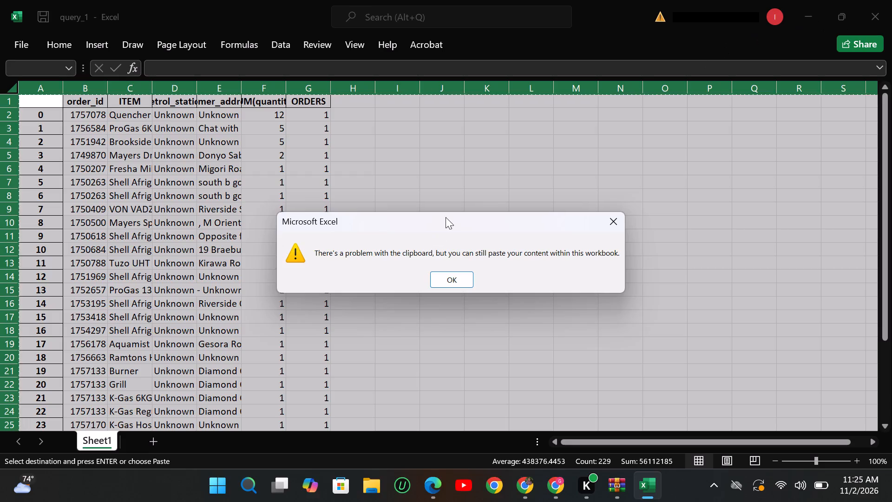
click(444, 285)
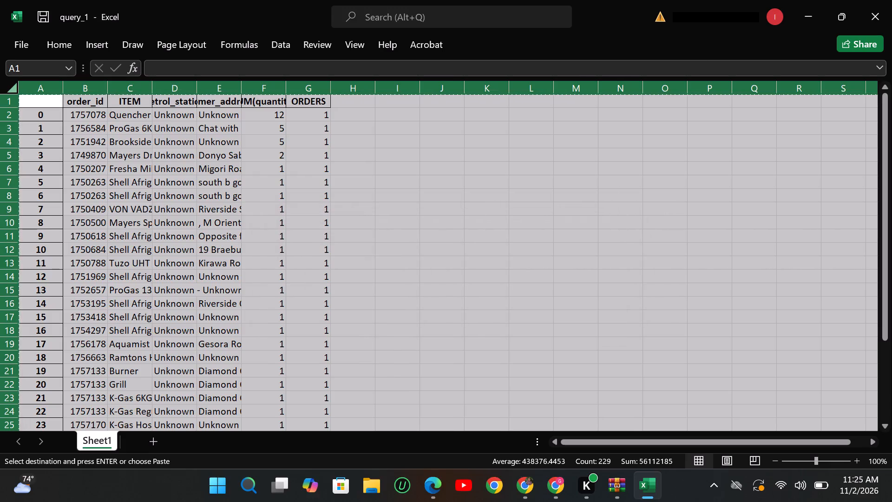
click(9, 91)
click(9, 86)
right_click(9, 86)
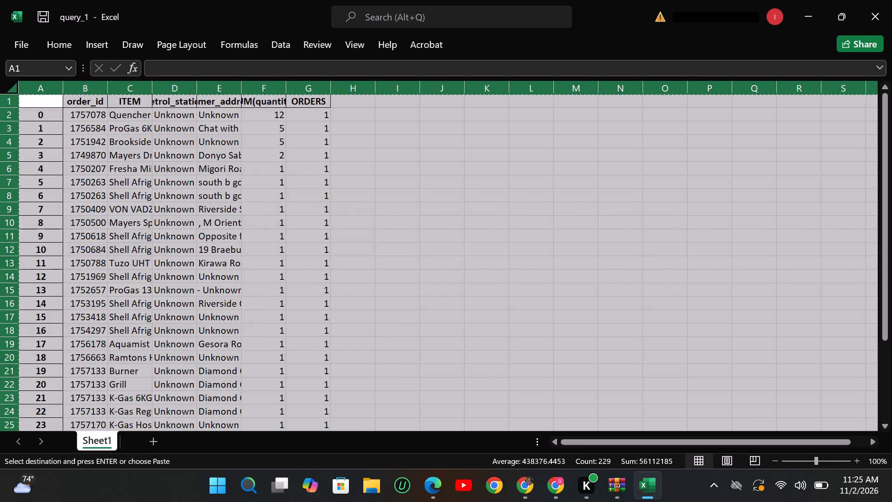
click(54, 117)
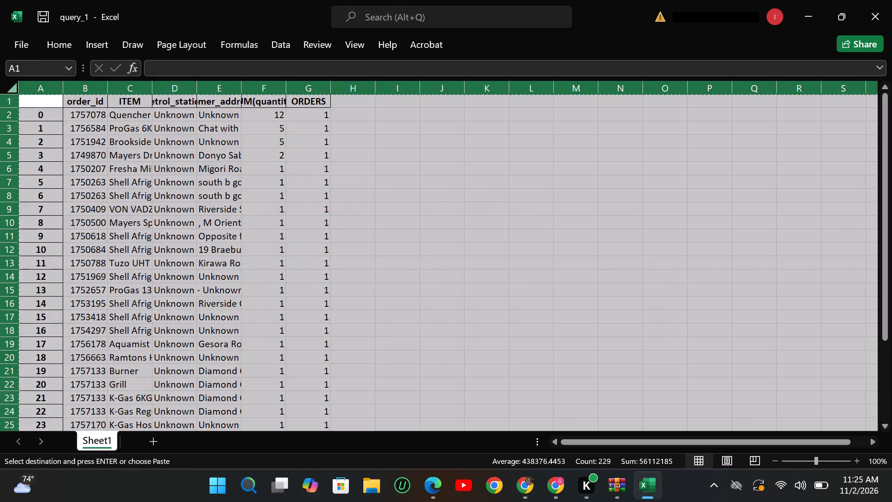
Switch to the Chrome window with the sales dashboard and open the bookmarked Stock Outs Google Sheets file in a new tab.
click(553, 483)
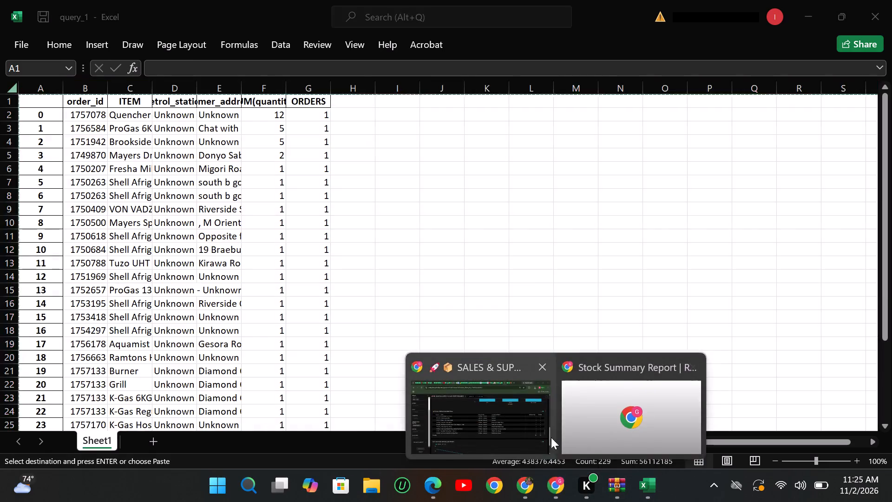
click(512, 394)
click(658, 13)
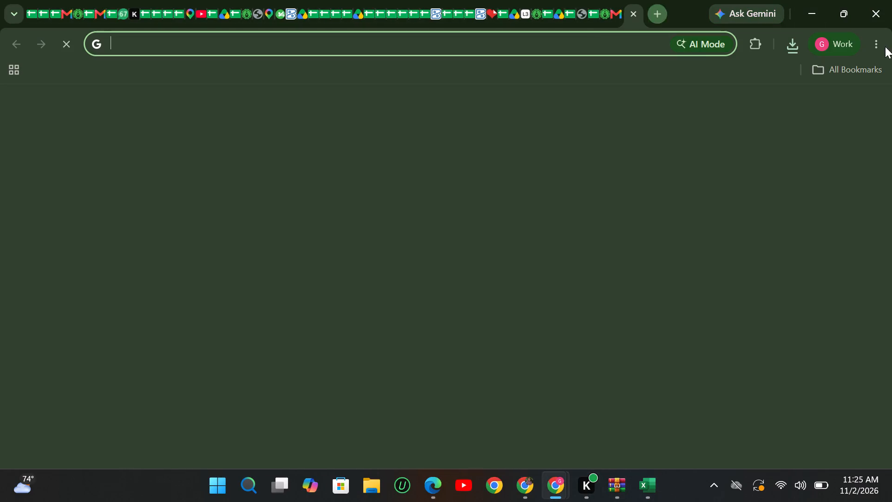
click(858, 73)
scroll(753, 295, down, 11)
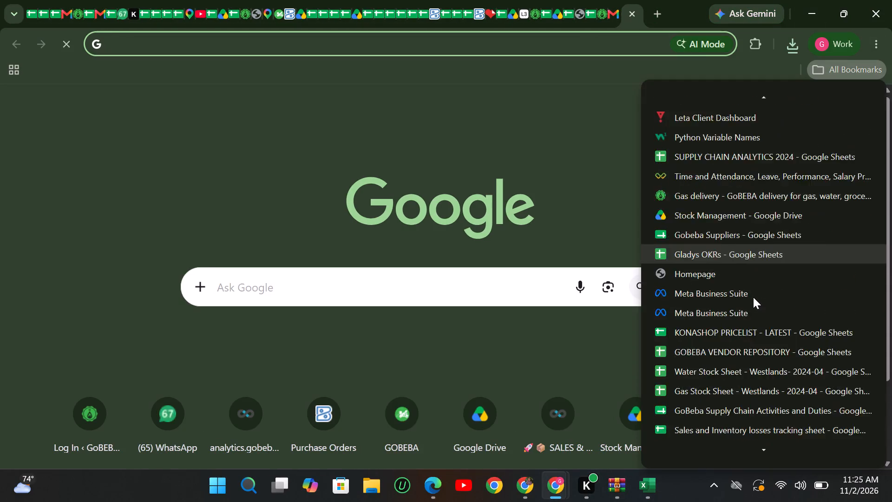
scroll(753, 297, down, 11)
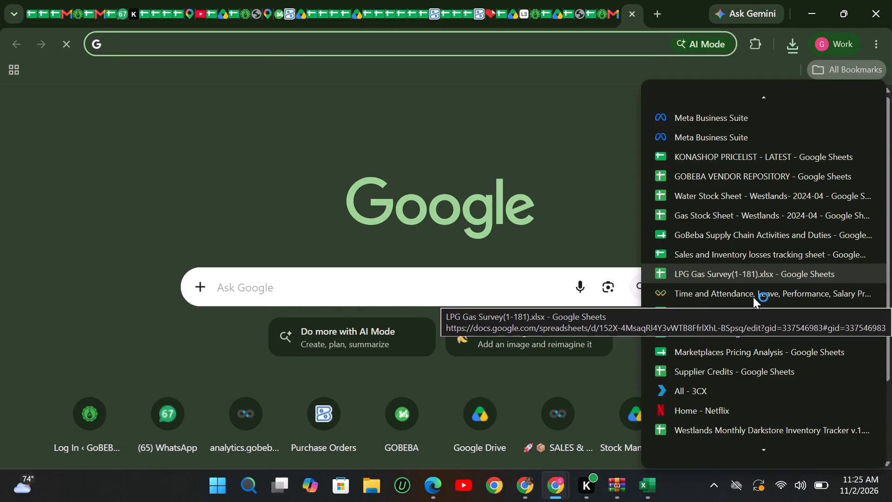
scroll(753, 297, down, 8)
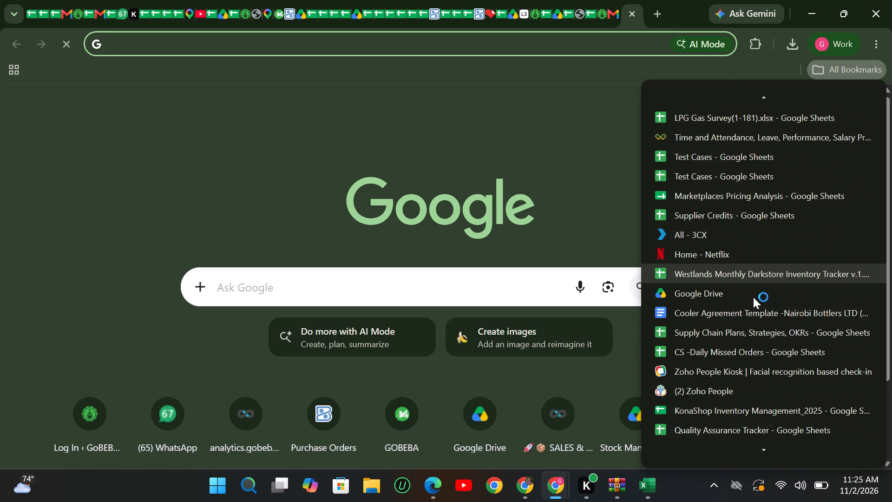
scroll(753, 297, down, 9)
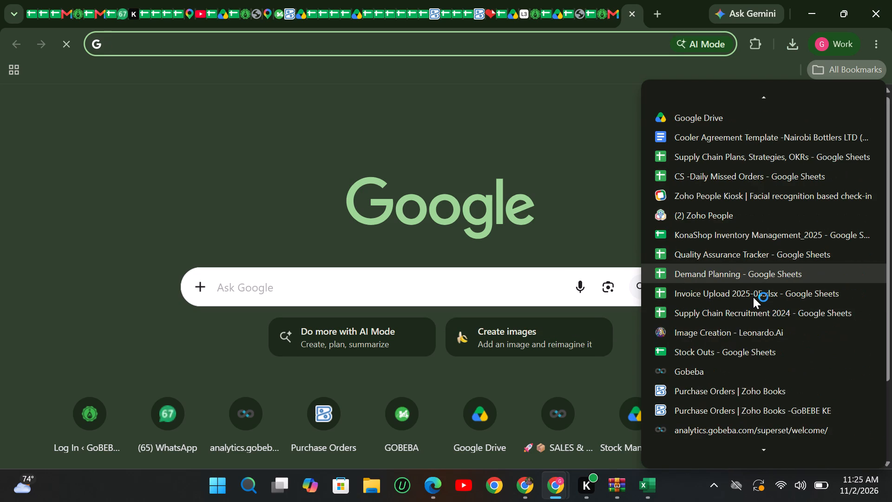
double_click(715, 353)
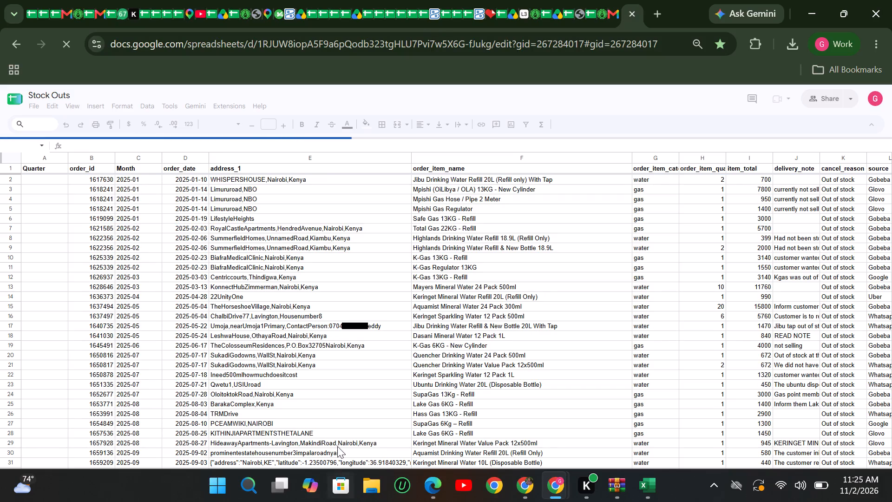
Add a new sheet after Sheet6 in the Stock Outs spreadsheet and paste the copied cancelled items at A1 as values only.
scroll(331, 430, down, 10)
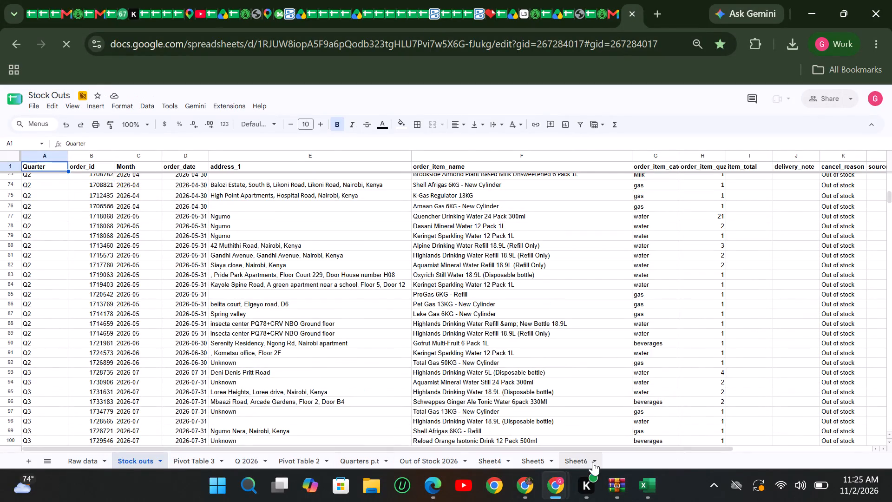
click(584, 462)
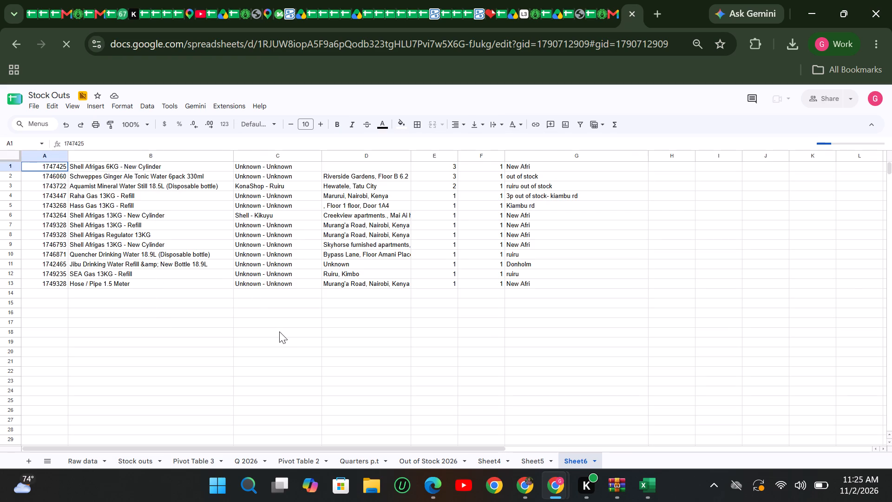
click(27, 456)
right_click(51, 168)
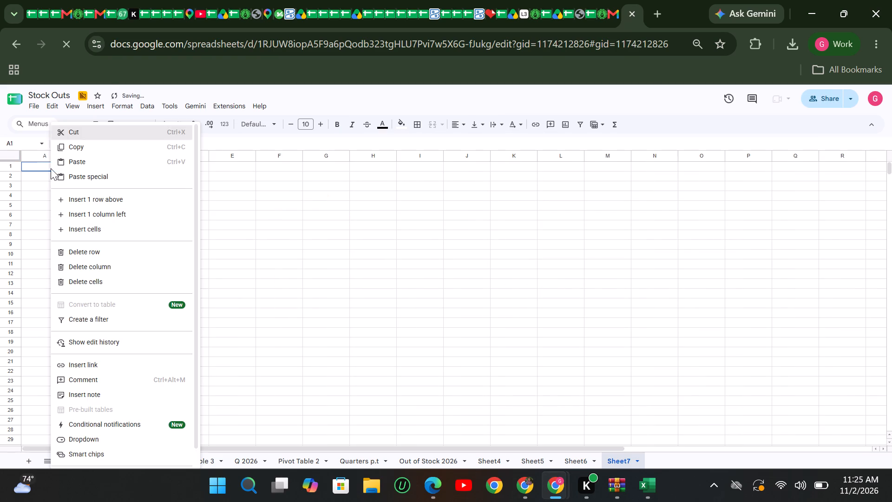
click(229, 180)
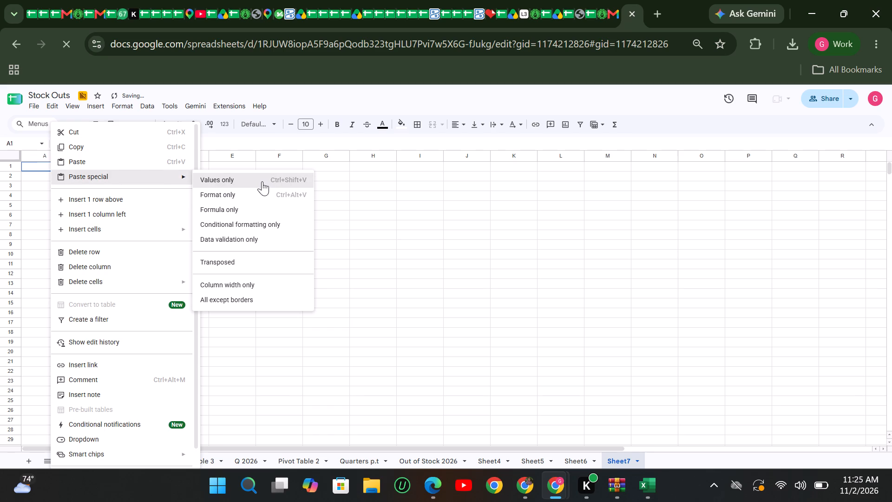
click(85, 256)
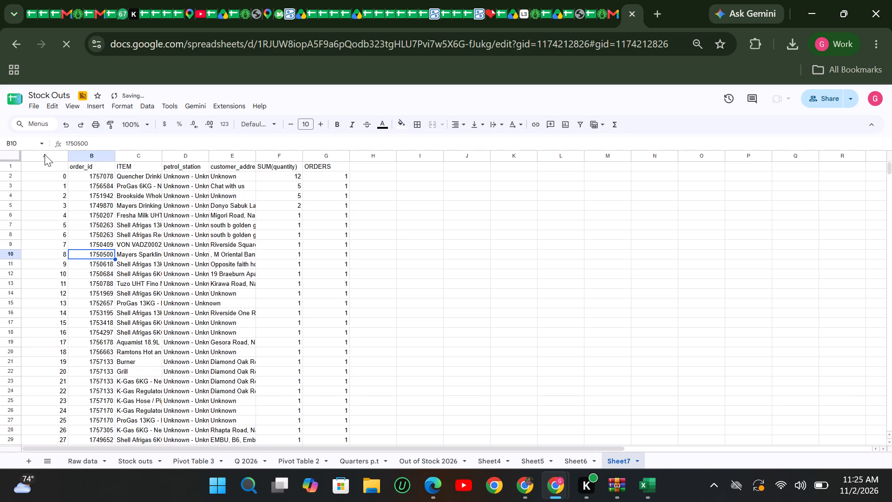
Delete the row-index column before order_id from the pasted data in the new sheet.
click(45, 154)
right_click(45, 154)
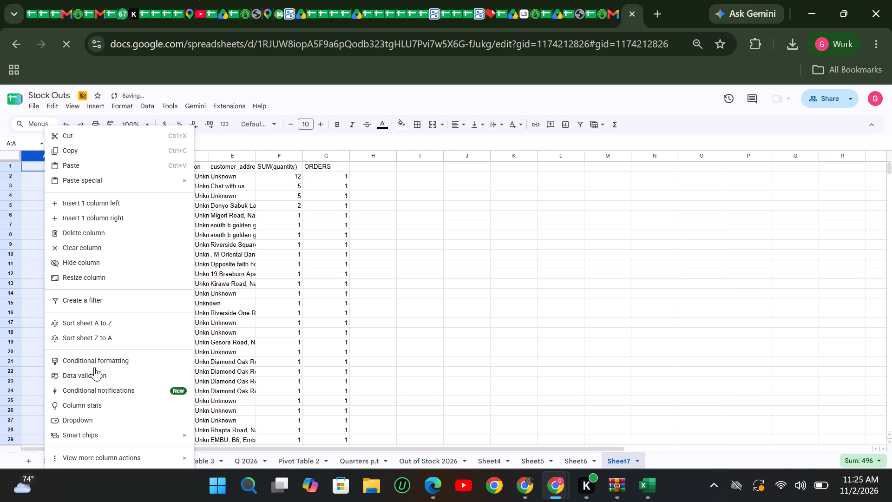
scroll(94, 368, up, 1)
click(101, 236)
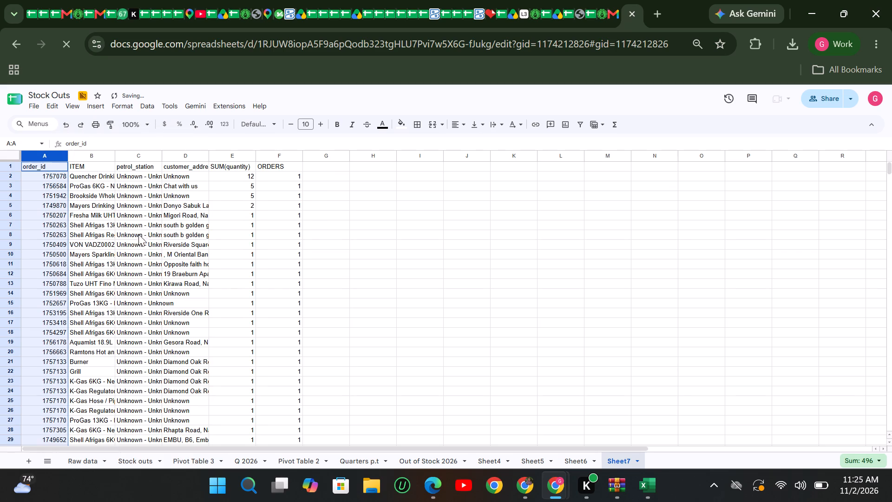
click(344, 261)
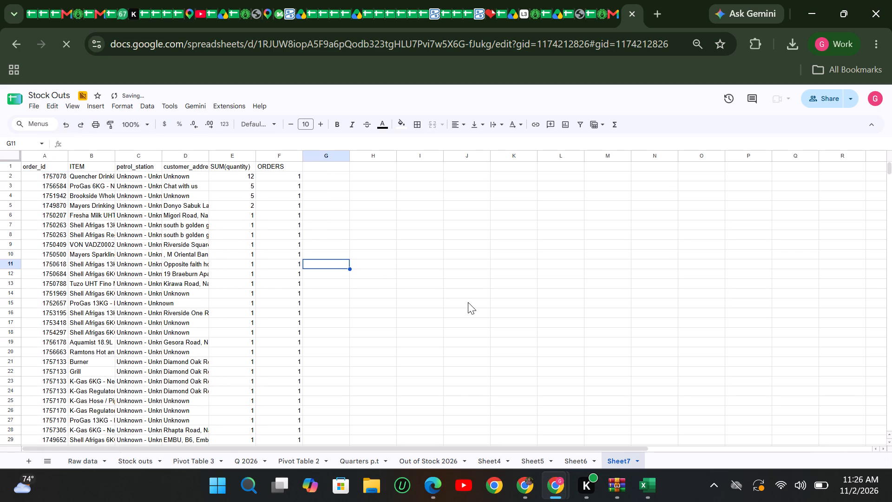